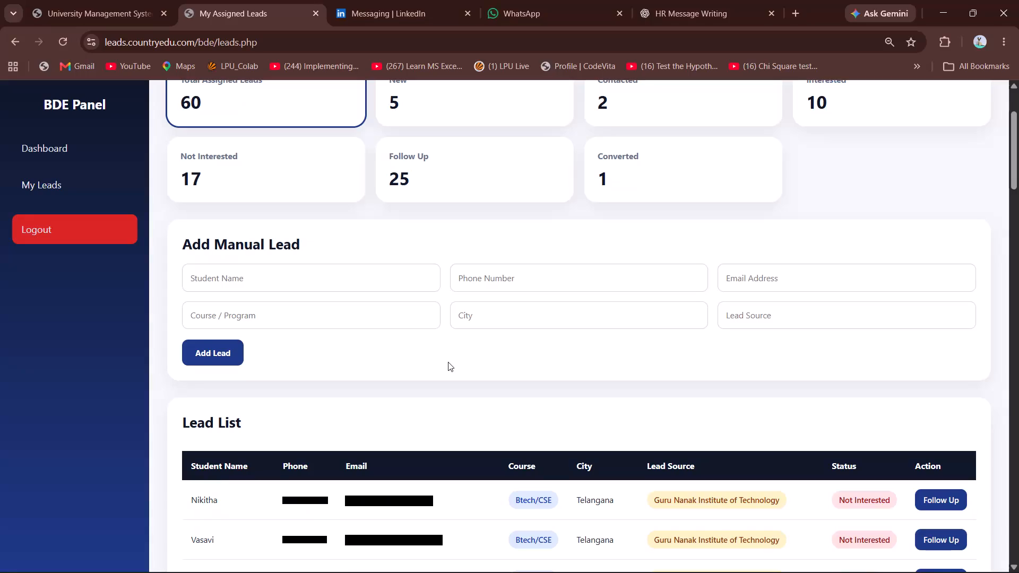
Fill in the student's name and phone number in the Add Manual Lead form.
{"action": "scroll", "coordinate": [448, 362], "scroll_direction": "down", "scroll_amount": 3}
{"action": "scroll", "coordinate": [448, 362], "scroll_direction": "up", "scroll_amount": 2}
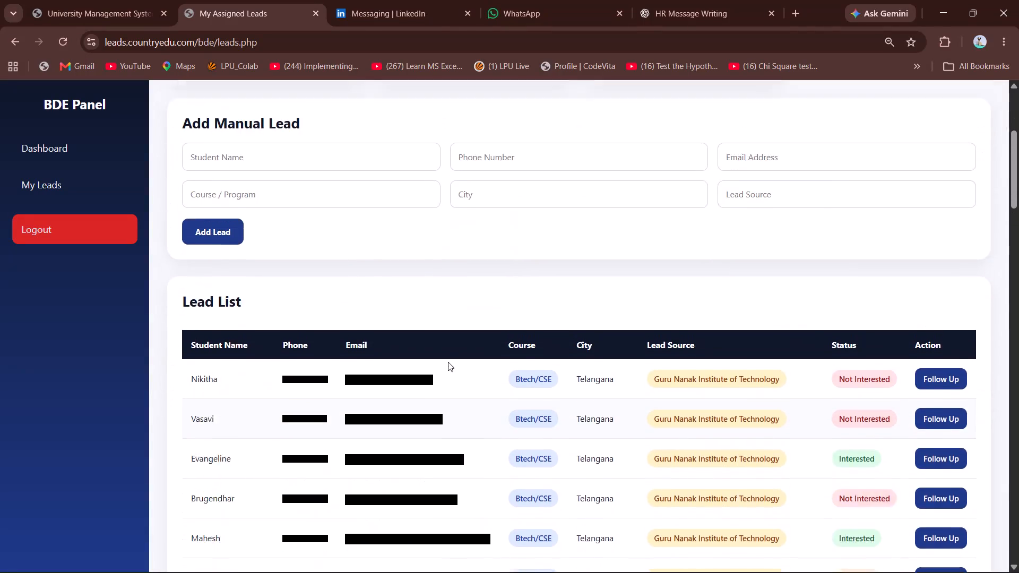
{"action": "scroll", "coordinate": [448, 362], "scroll_direction": "up", "scroll_amount": 1}
{"action": "left_click", "coordinate": [280, 217]}
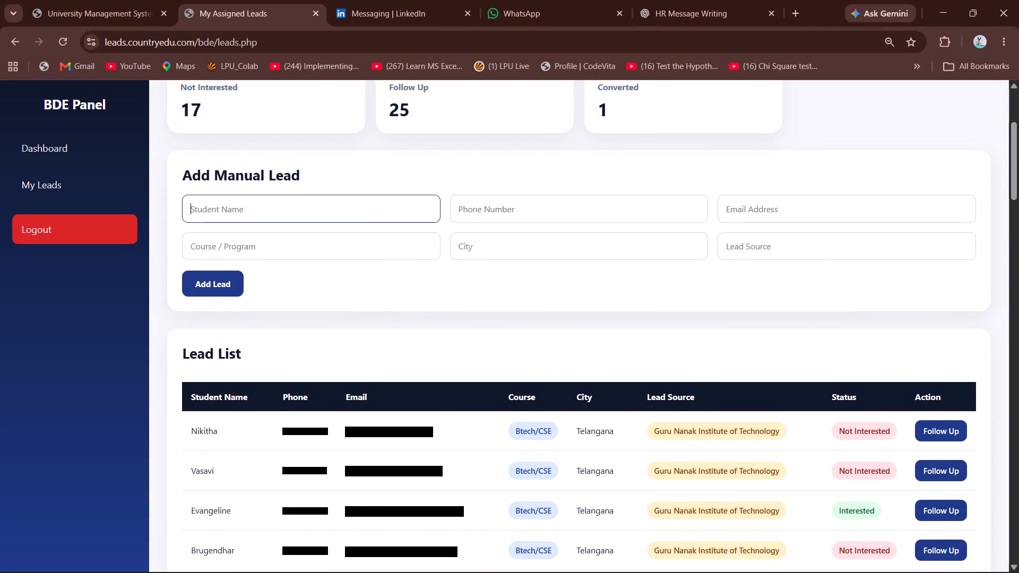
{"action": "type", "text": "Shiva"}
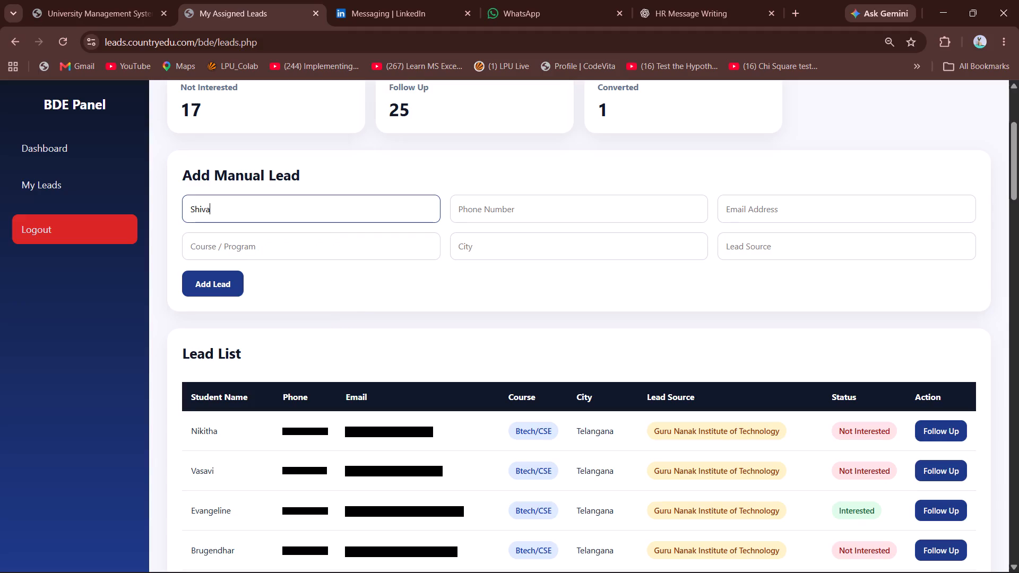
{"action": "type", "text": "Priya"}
{"action": "left_click", "coordinate": [582, 204]}
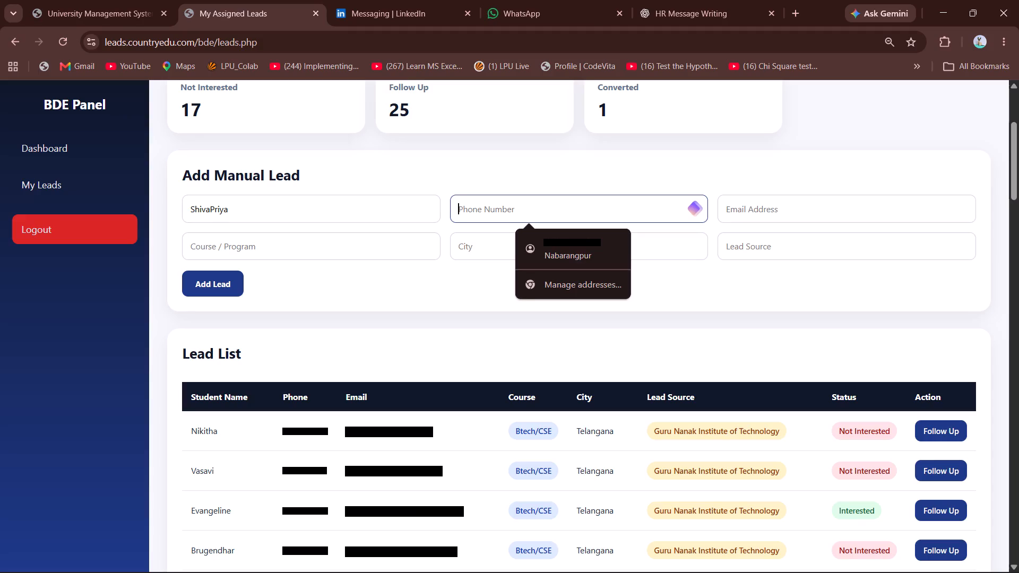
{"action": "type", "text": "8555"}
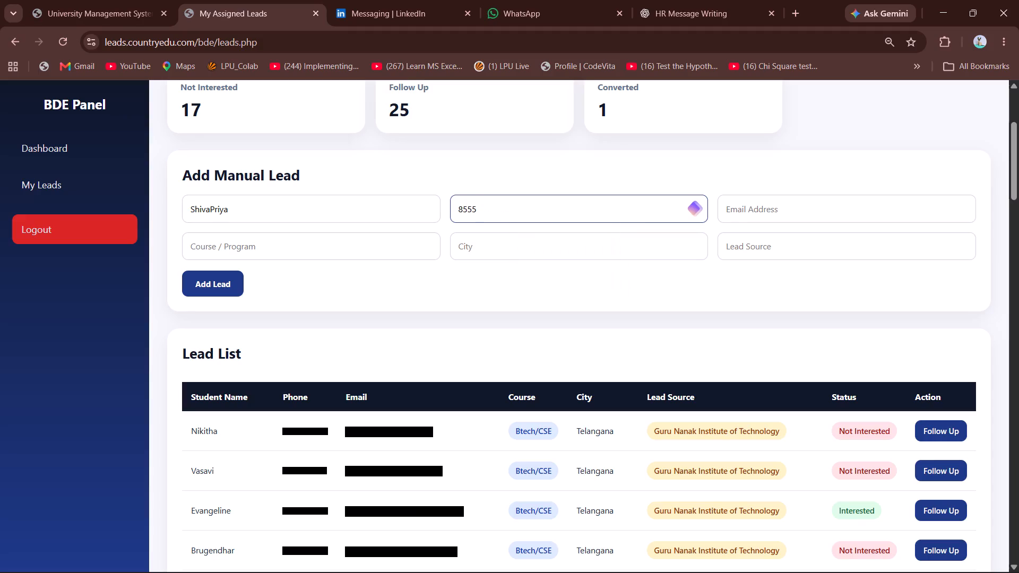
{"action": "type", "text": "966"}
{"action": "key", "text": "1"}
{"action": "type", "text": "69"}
Open the new lead's email address for entry in the Add Manual Lead form.
{"action": "left_click", "coordinate": [819, 209]}
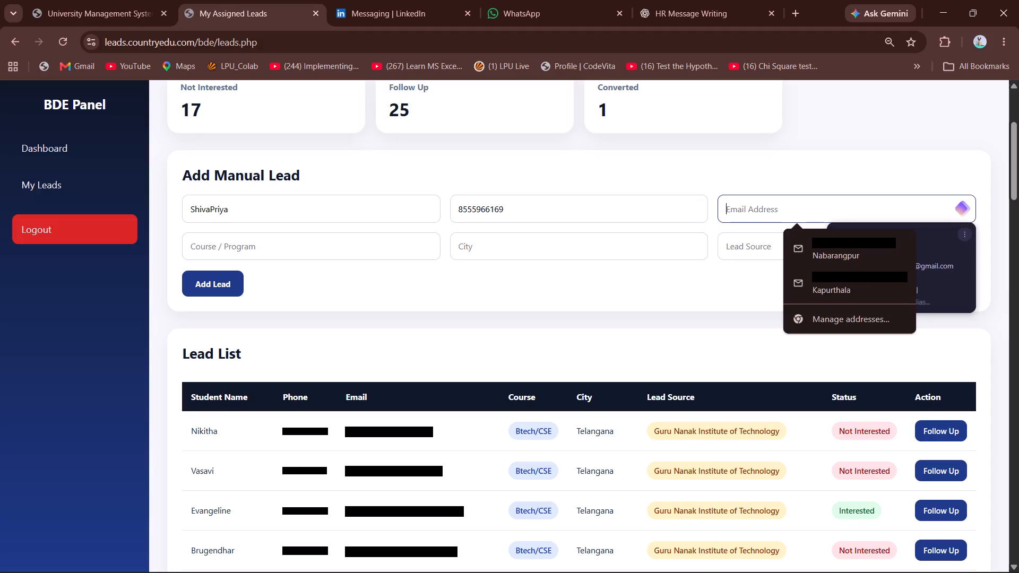
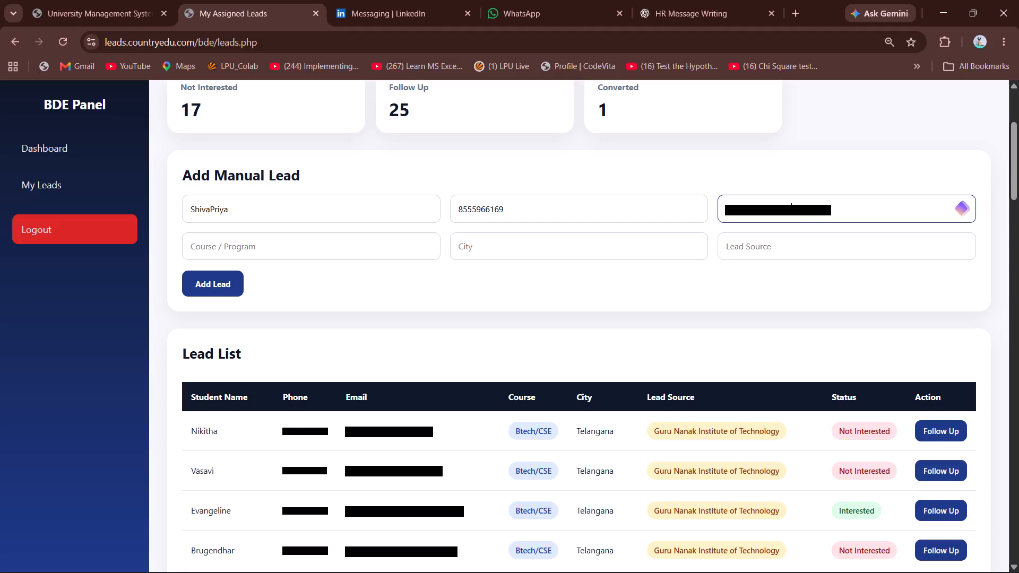
Insert the missing digits into the new lead's email address in the Add Manual Lead form.
{"action": "key", "text": "Left"}
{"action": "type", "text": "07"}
Add the lead with course Btech/CSE, city Telangana and lead source Guru Nanak Institute of Technology.
{"action": "left_click", "coordinate": [278, 247]}
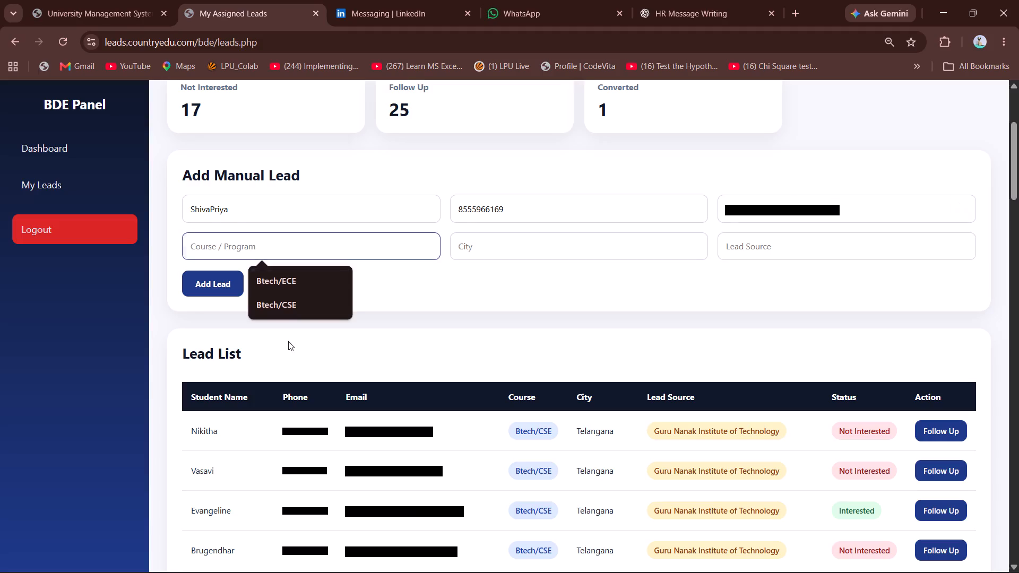
{"action": "left_click", "coordinate": [287, 312]}
{"action": "left_click", "coordinate": [562, 254]}
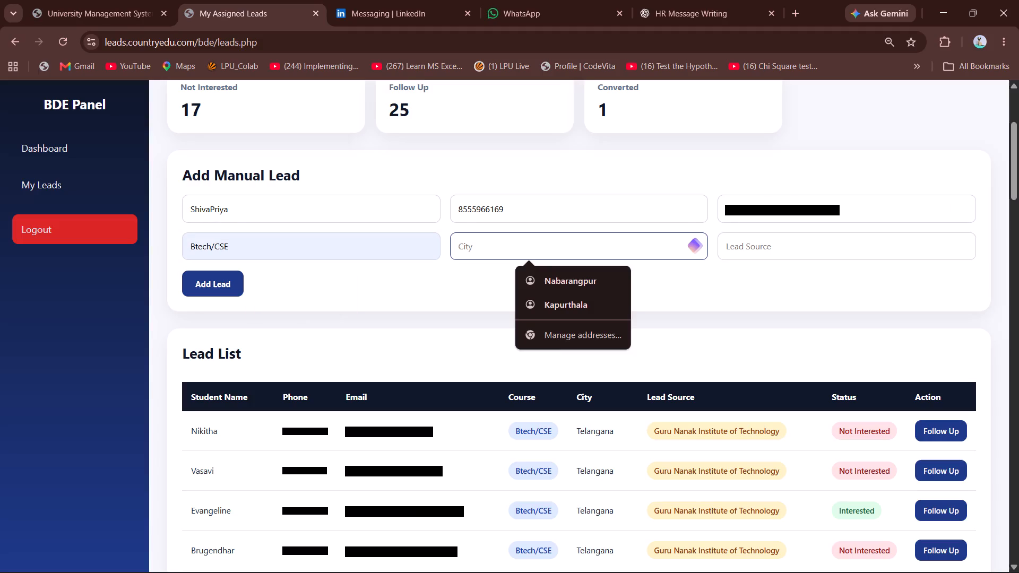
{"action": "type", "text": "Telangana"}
{"action": "left_click", "coordinate": [763, 253]}
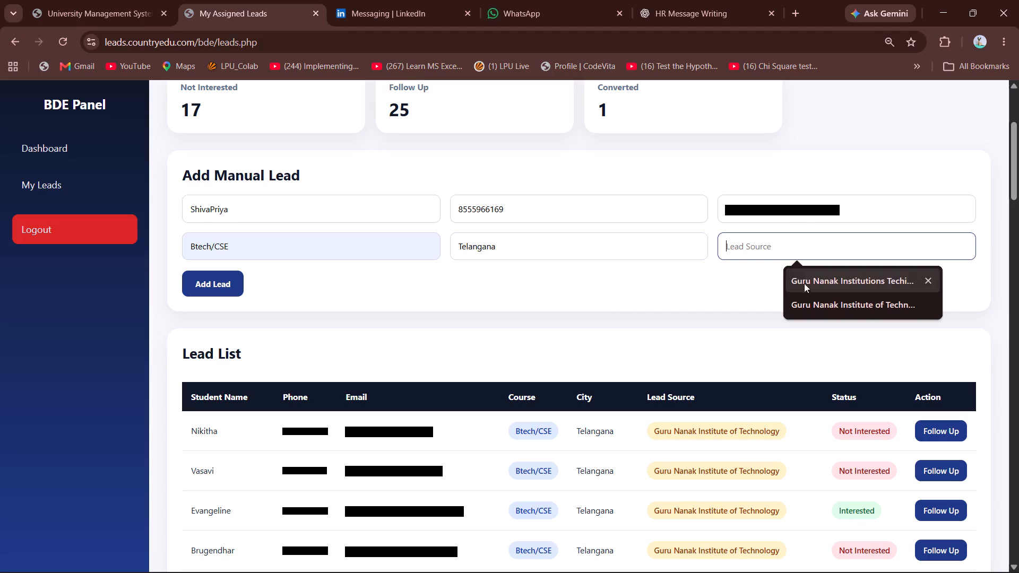
{"action": "left_click", "coordinate": [822, 305]}
{"action": "scroll", "coordinate": [565, 305], "scroll_direction": "down", "scroll_amount": 1}
{"action": "left_click", "coordinate": [213, 254]}
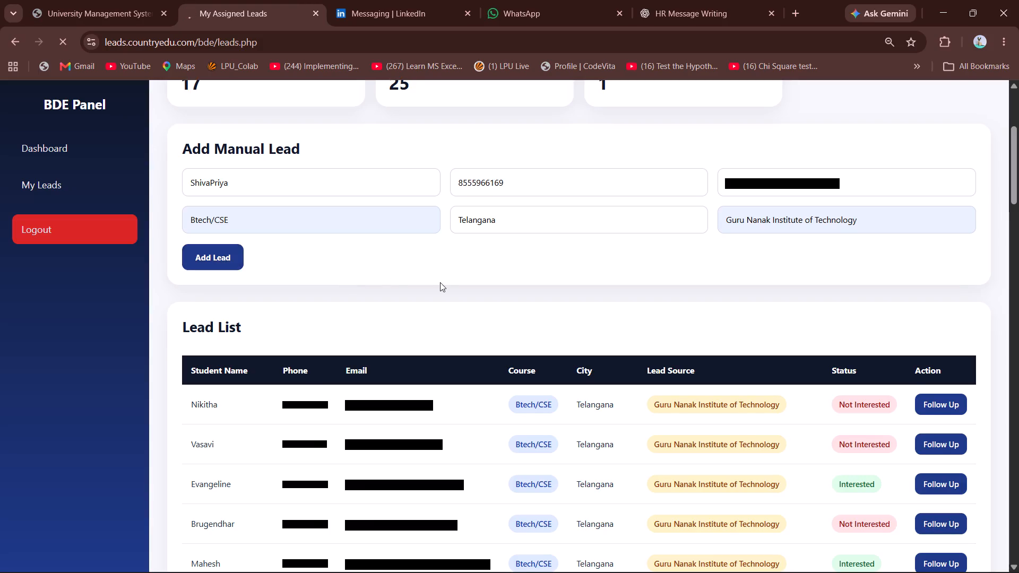
Open the follow-up page for the newly added lead in the Lead List.
{"action": "scroll", "coordinate": [440, 282], "scroll_direction": "down", "scroll_amount": 5}
{"action": "scroll", "coordinate": [440, 282], "scroll_direction": "up", "scroll_amount": 1}
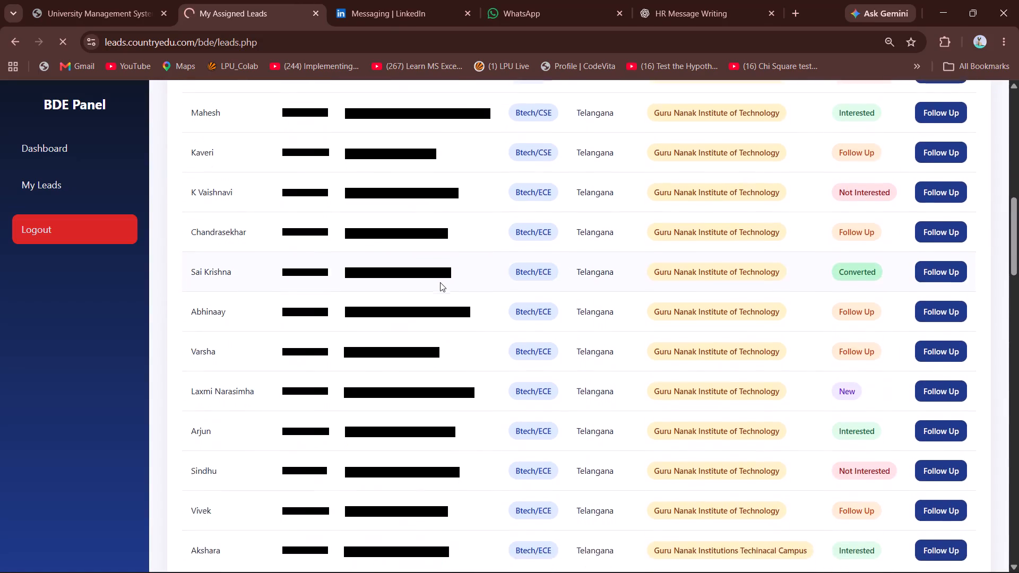
{"action": "scroll", "coordinate": [440, 282], "scroll_direction": "up", "scroll_amount": 2}
{"action": "scroll", "coordinate": [339, 366], "scroll_direction": "down", "scroll_amount": 2}
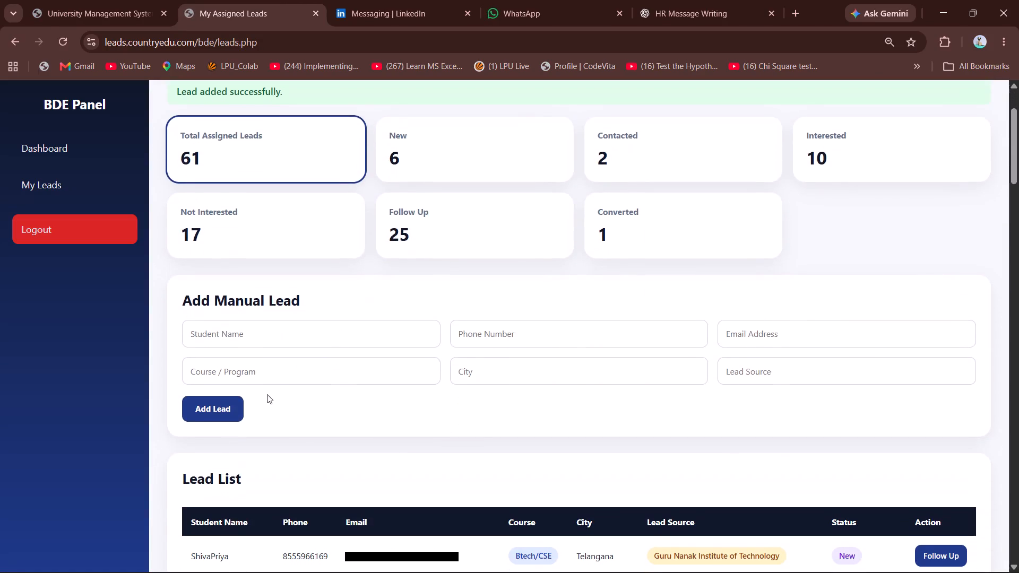
{"action": "scroll", "coordinate": [358, 413], "scroll_direction": "down", "scroll_amount": 3}
{"action": "scroll", "coordinate": [358, 413], "scroll_direction": "up", "scroll_amount": 1}
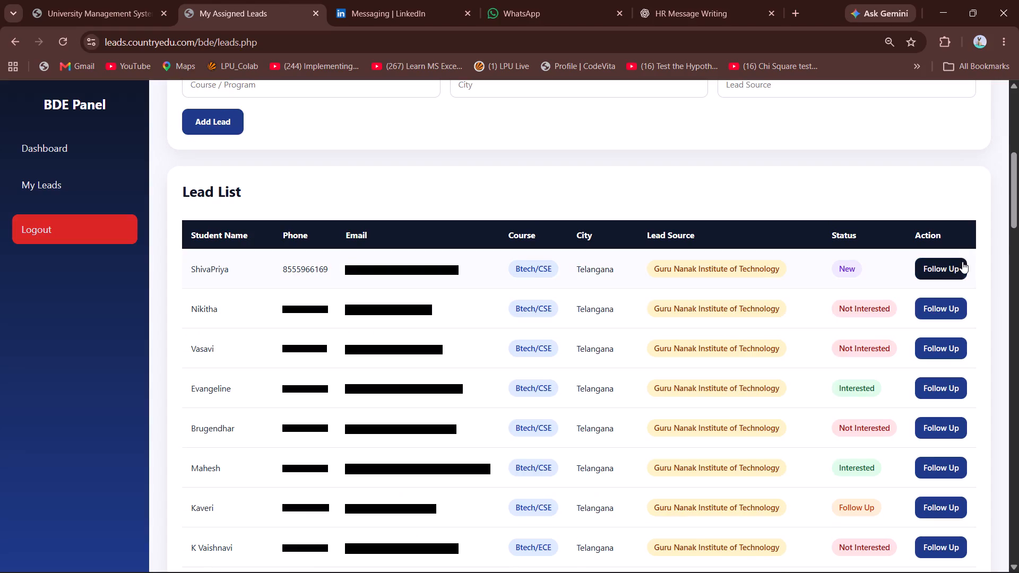
{"action": "left_click", "coordinate": [955, 262]}
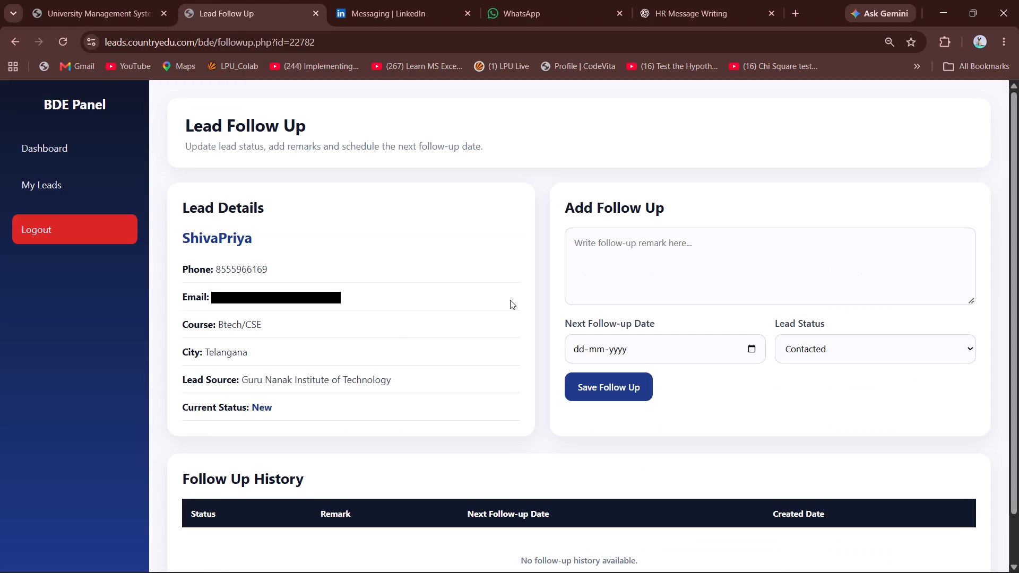
Write the follow-up remark "She is not interested in job right now." for this lead.
{"action": "left_click", "coordinate": [632, 255]}
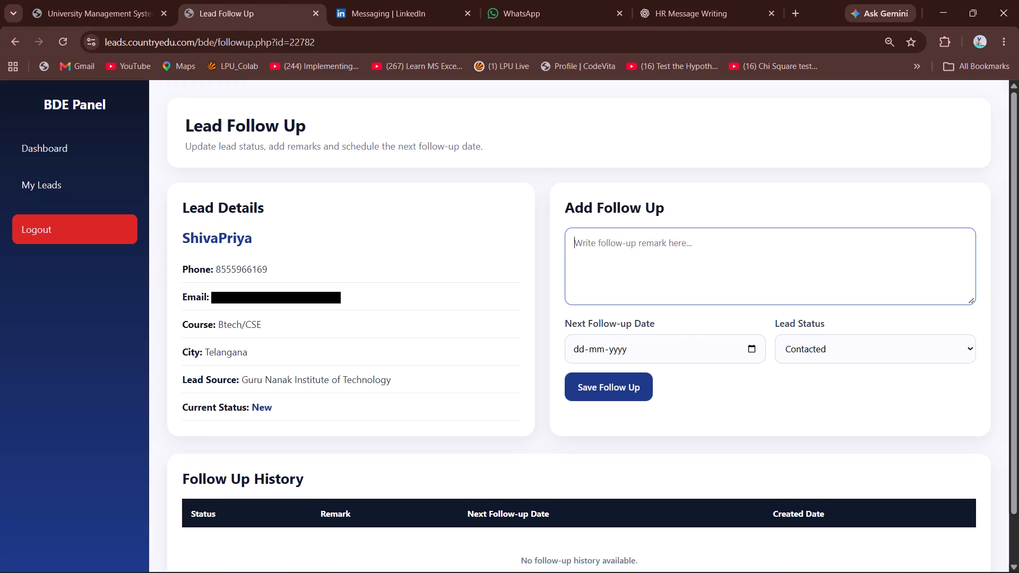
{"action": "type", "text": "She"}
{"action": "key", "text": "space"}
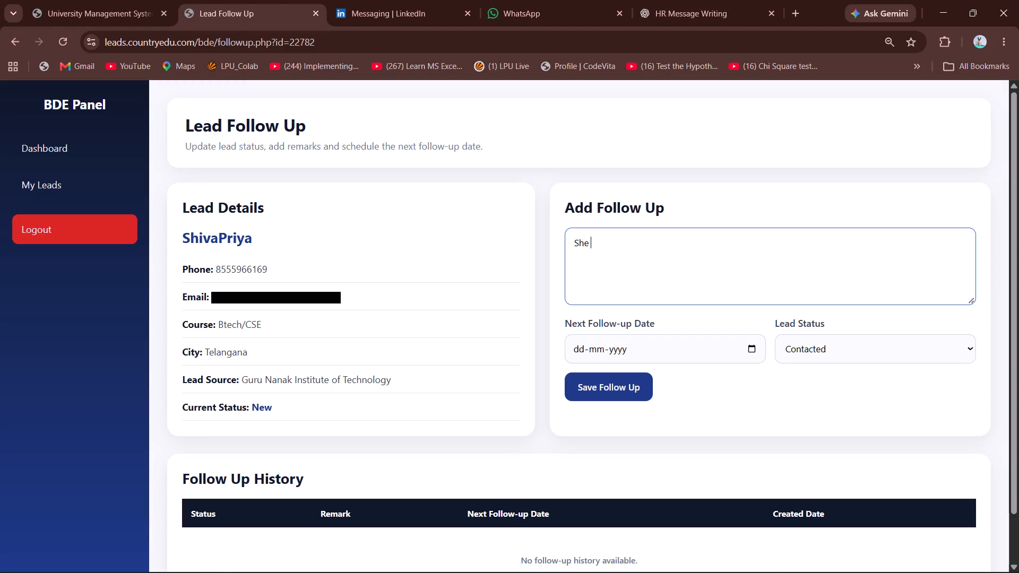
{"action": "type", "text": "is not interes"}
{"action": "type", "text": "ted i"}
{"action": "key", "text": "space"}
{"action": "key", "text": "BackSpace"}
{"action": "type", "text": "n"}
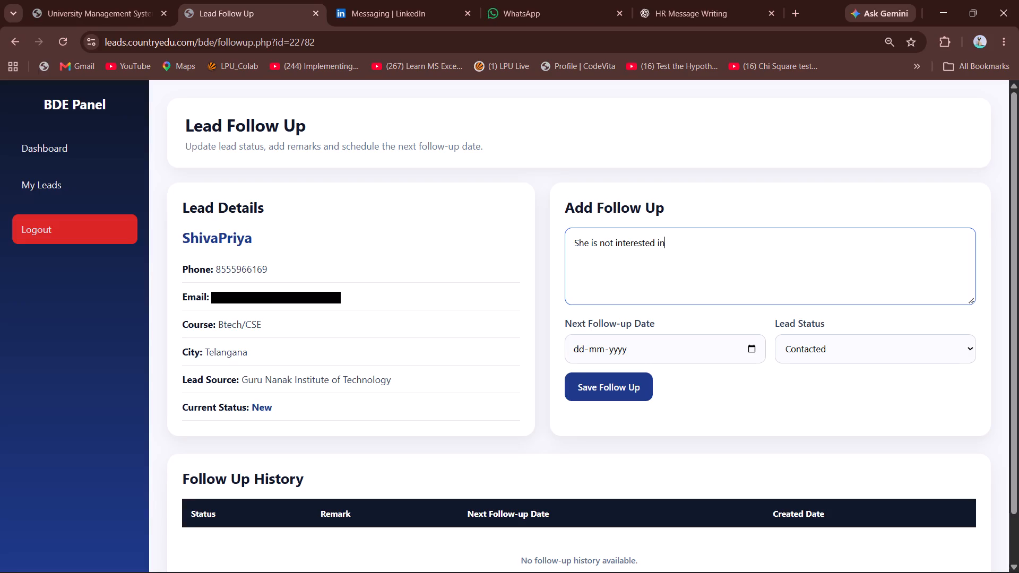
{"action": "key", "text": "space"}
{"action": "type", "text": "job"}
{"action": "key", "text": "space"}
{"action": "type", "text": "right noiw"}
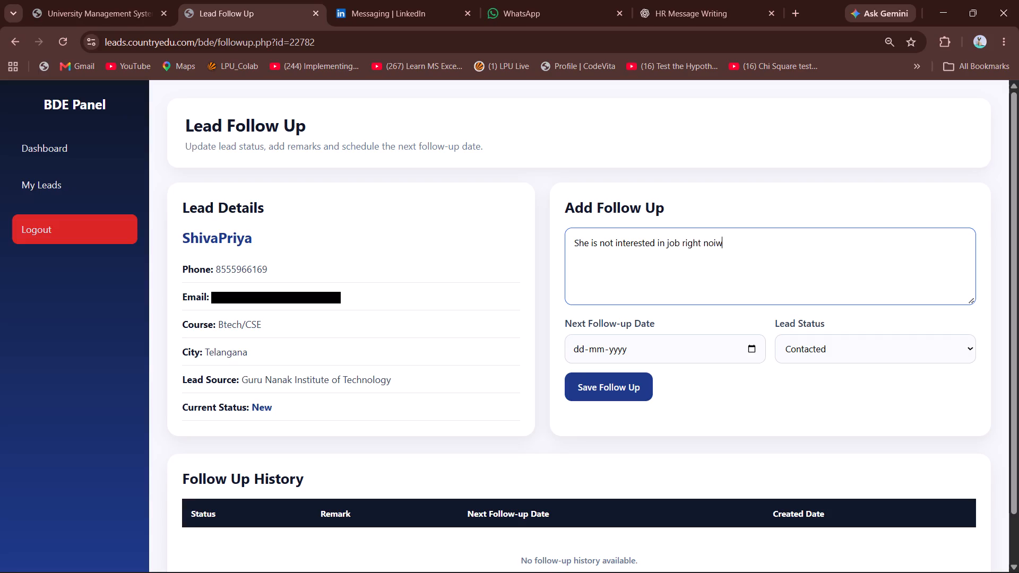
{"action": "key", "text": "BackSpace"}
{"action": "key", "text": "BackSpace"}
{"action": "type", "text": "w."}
Set the next follow-up date to today, 04-11-2026, and the lead status to Not Interested, and save the follow-up.
{"action": "left_click", "coordinate": [750, 350]}
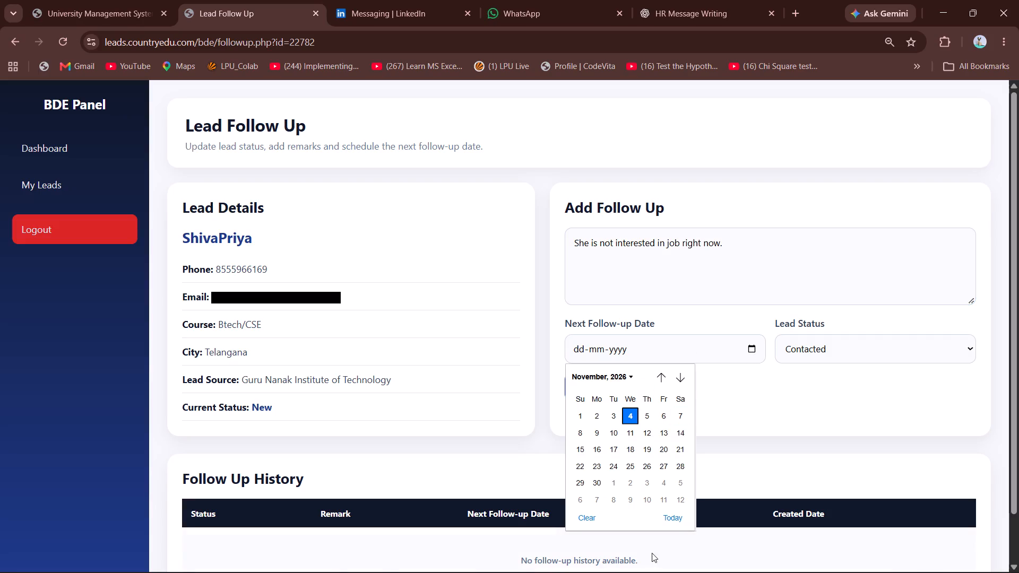
{"action": "left_click", "coordinate": [679, 523]}
{"action": "left_click", "coordinate": [837, 339]}
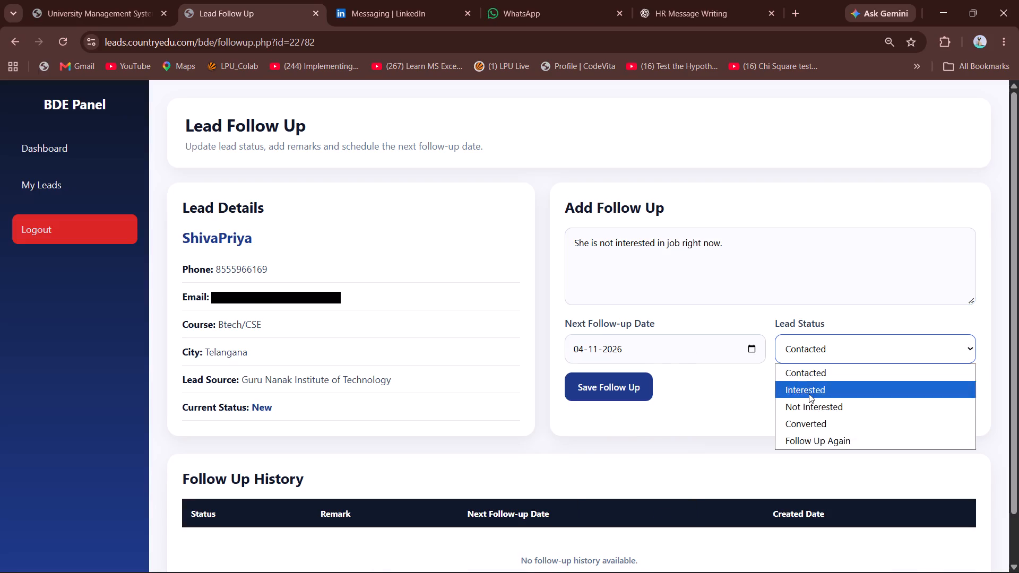
{"action": "left_click", "coordinate": [805, 406]}
{"action": "left_click", "coordinate": [626, 398]}
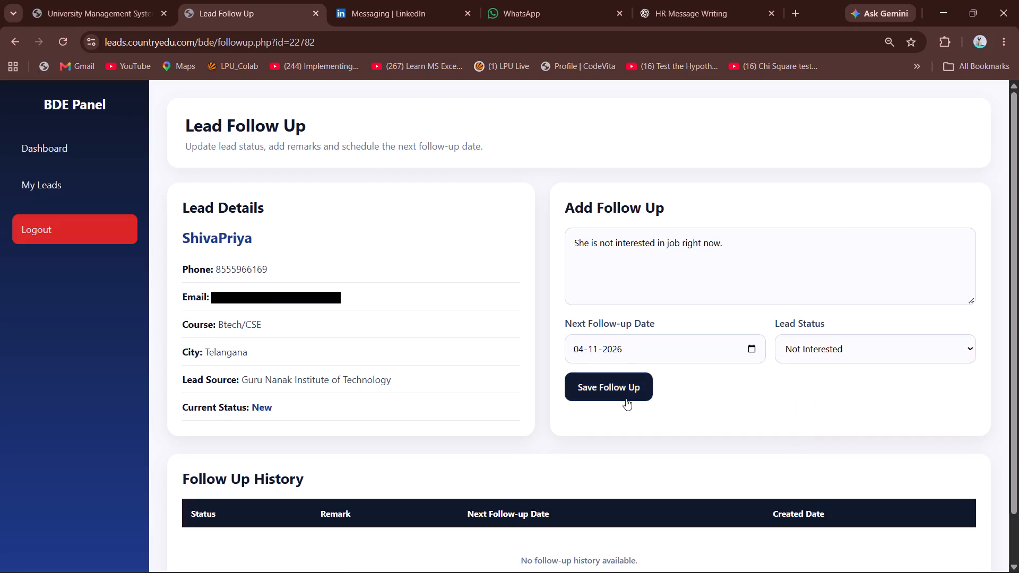
Return to the assigned leads page and enter the next student's name in the Add Manual Lead form.
{"action": "left_click", "coordinate": [50, 186]}
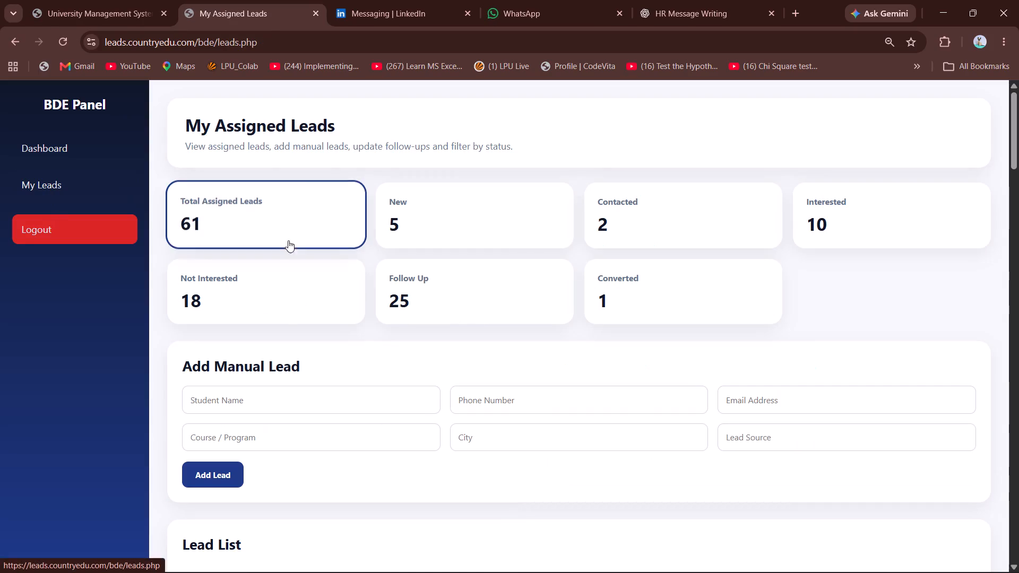
{"action": "left_click", "coordinate": [270, 392]}
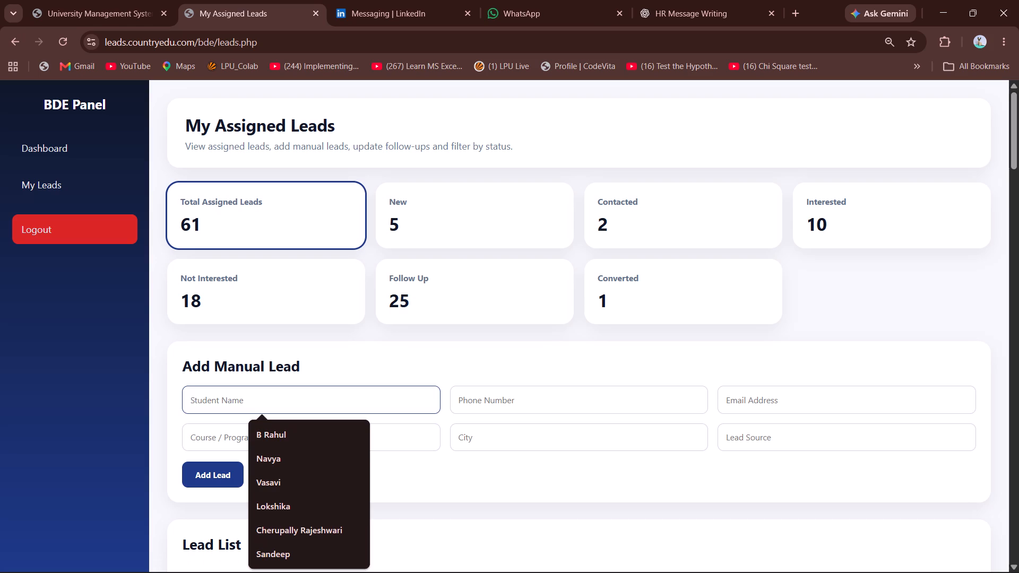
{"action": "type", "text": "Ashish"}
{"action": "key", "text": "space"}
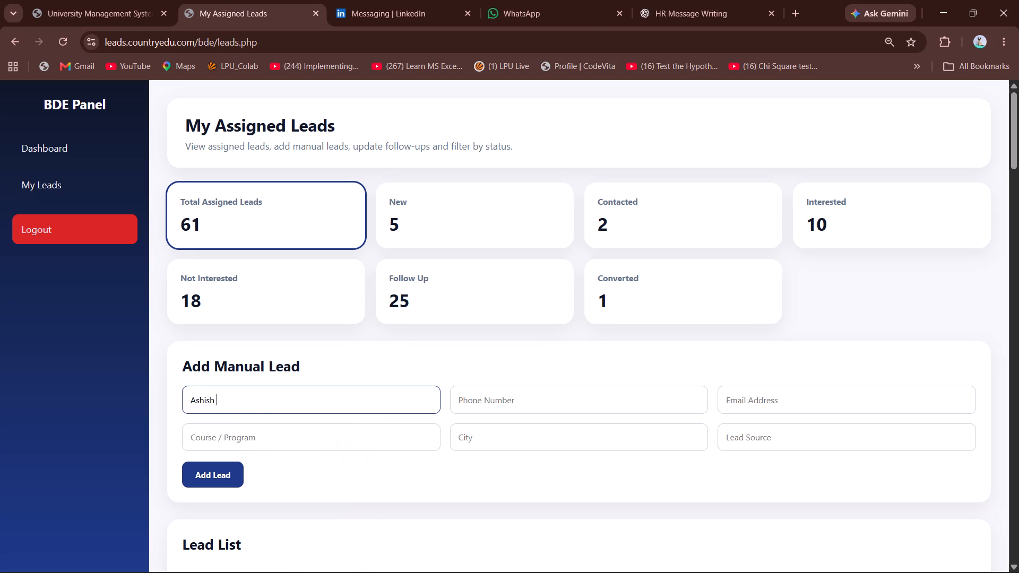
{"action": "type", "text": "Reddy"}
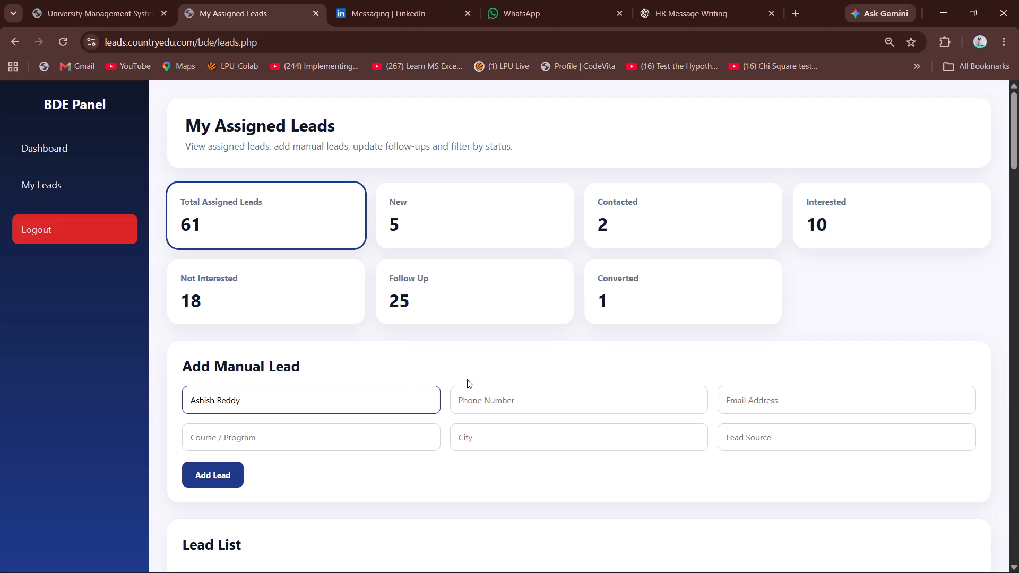
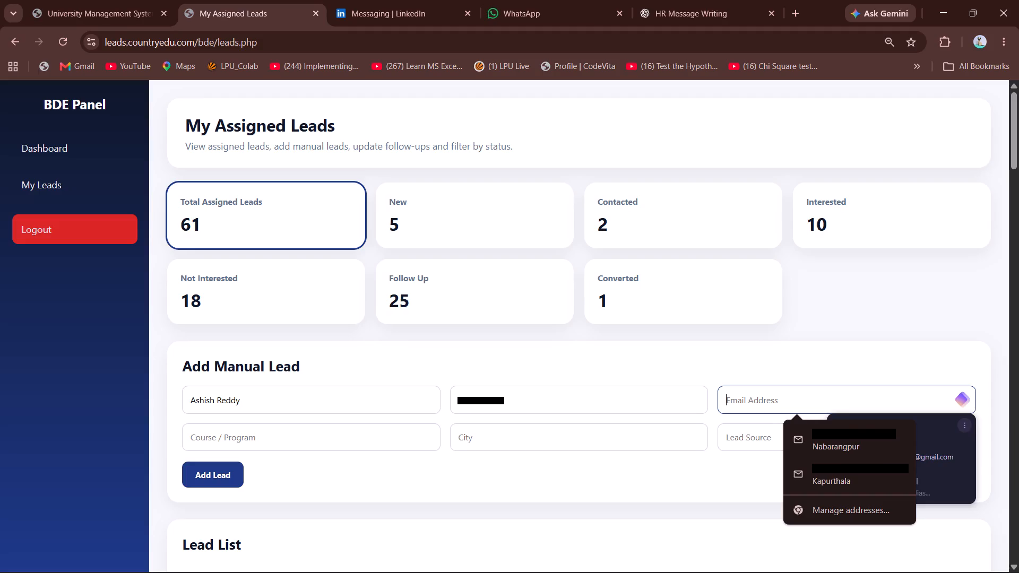
Enter the student's email address in the Add Manual Lead form.
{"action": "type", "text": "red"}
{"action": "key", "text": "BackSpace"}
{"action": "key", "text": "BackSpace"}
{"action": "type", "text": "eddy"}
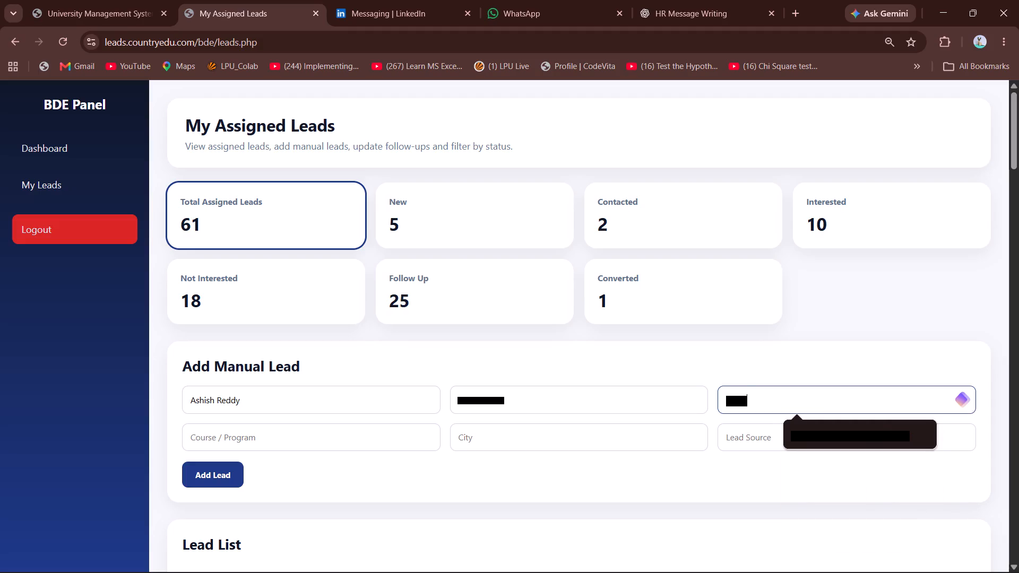
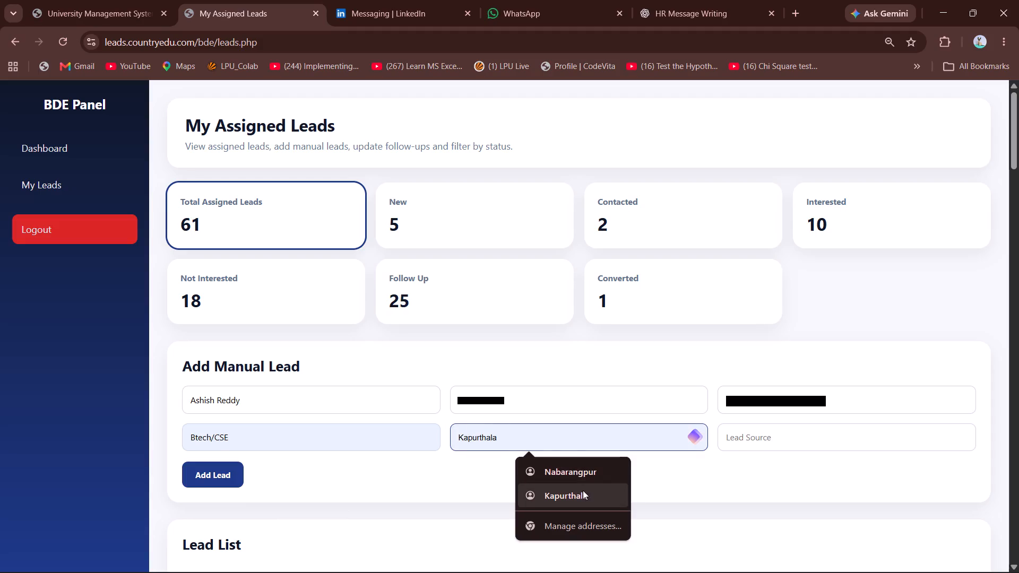
Enter Telangana as the city and Guru Nanak Institute of Technology as the lead source, and add the lead.
{"action": "left_click", "coordinate": [529, 442]}
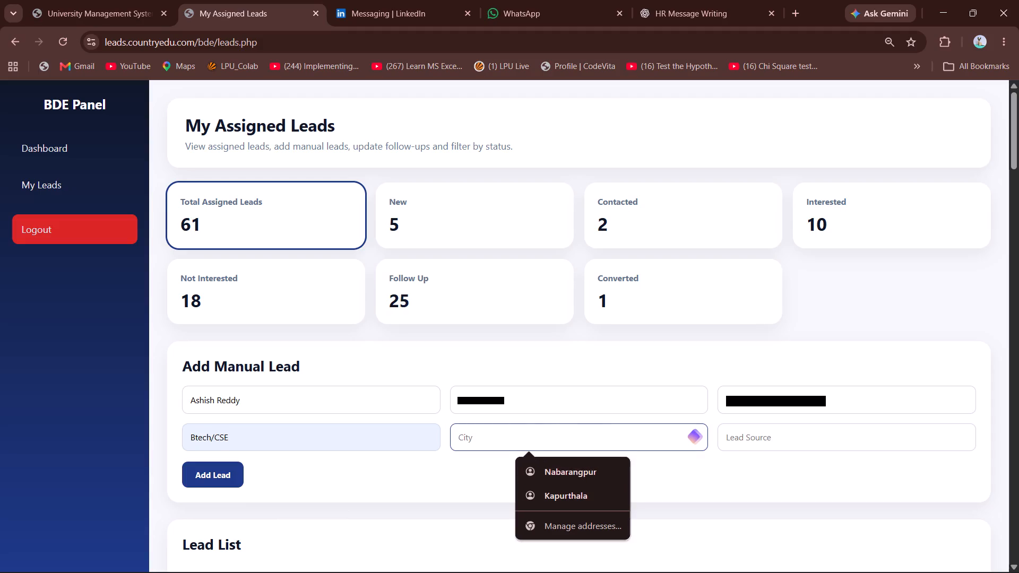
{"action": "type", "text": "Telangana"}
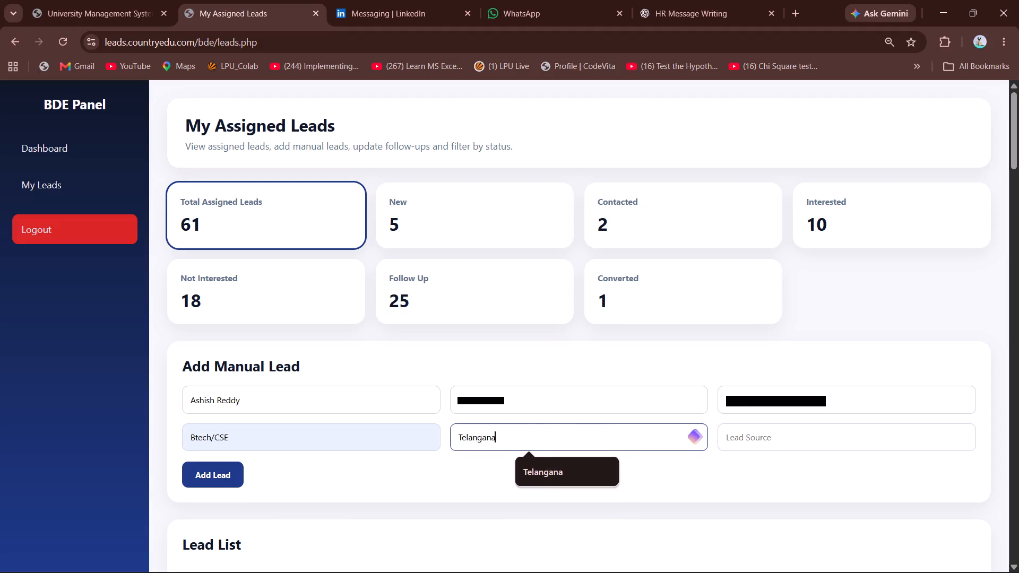
{"action": "left_click", "coordinate": [765, 432]}
{"action": "left_click", "coordinate": [823, 500]}
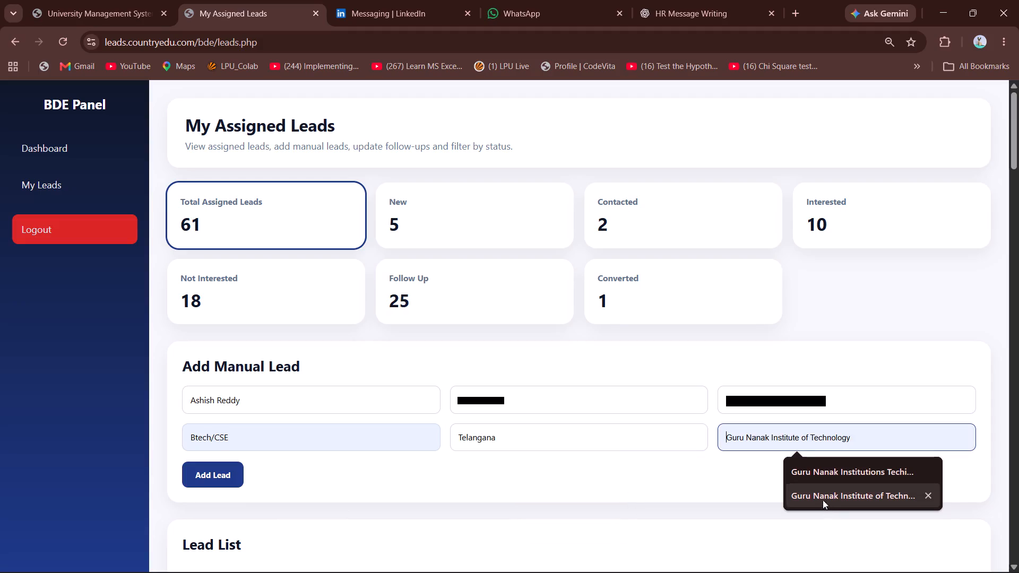
{"action": "scroll", "coordinate": [439, 467], "scroll_direction": "down", "scroll_amount": 2}
{"action": "left_click", "coordinate": [207, 302]}
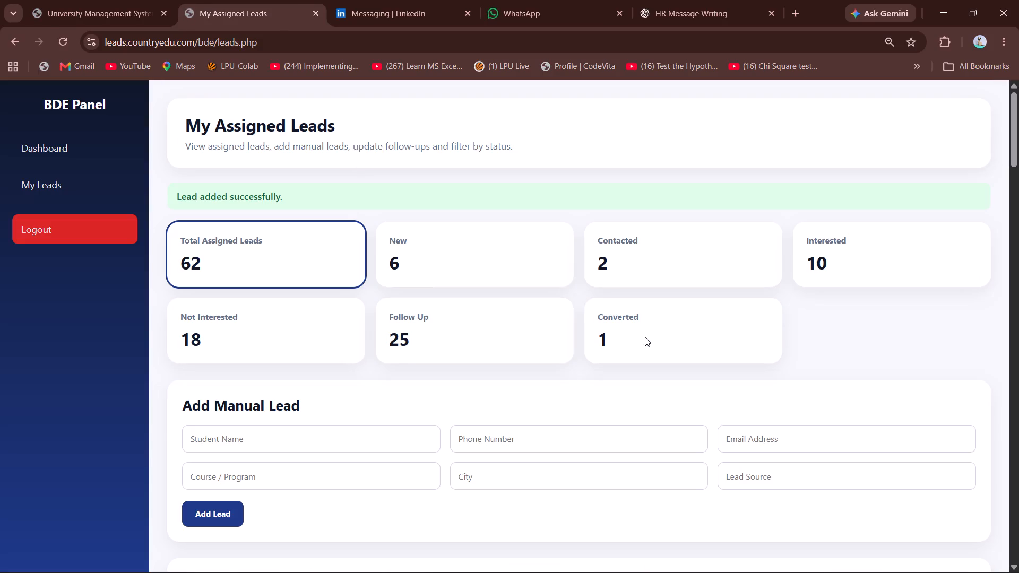
Open the newly added lead's follow-up form at the empty remark field.
{"action": "scroll", "coordinate": [765, 312], "scroll_direction": "down", "scroll_amount": 2}
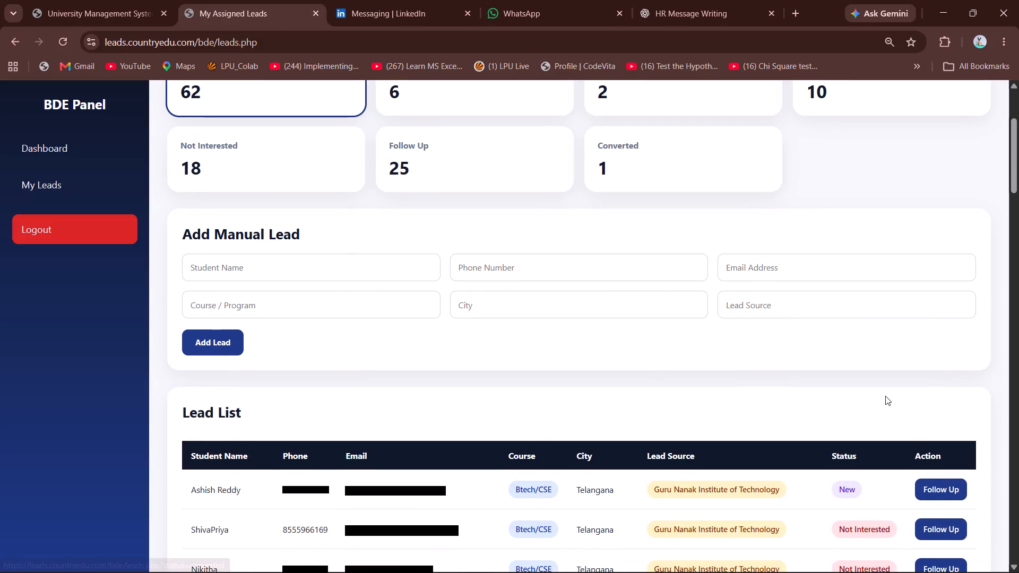
{"action": "scroll", "coordinate": [885, 396], "scroll_direction": "down", "scroll_amount": 1}
{"action": "left_click", "coordinate": [951, 345]}
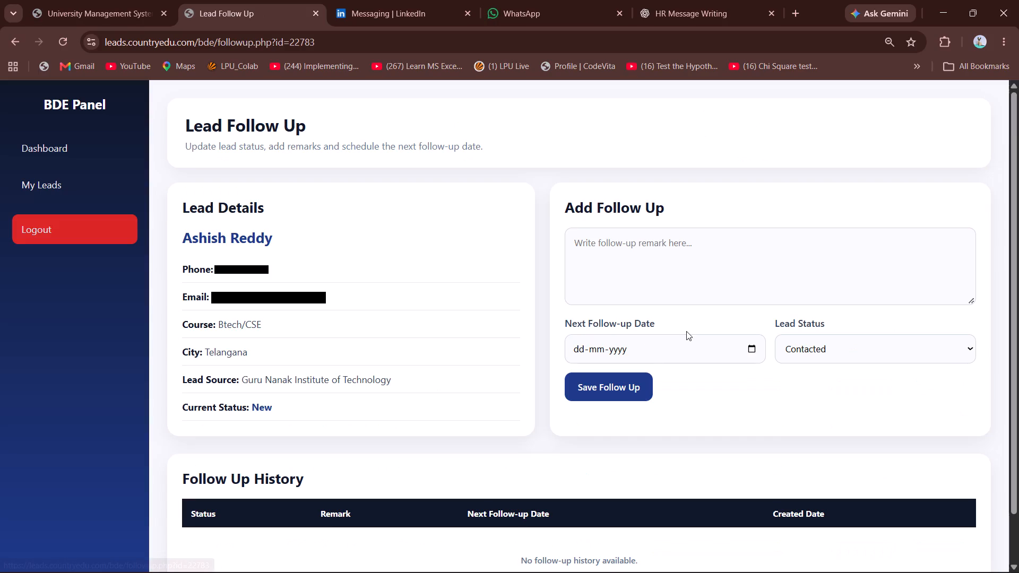
{"action": "left_click", "coordinate": [655, 254]}
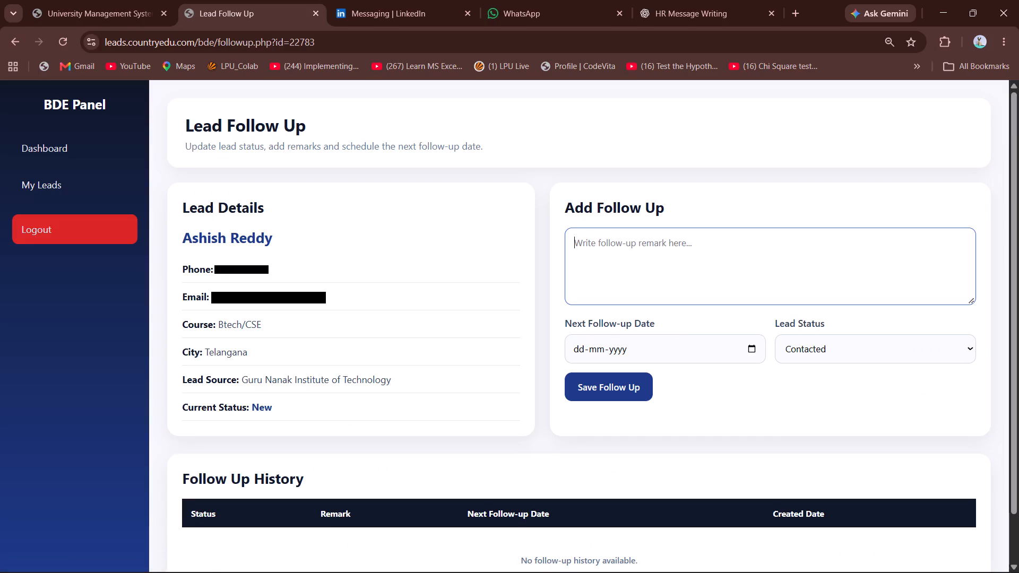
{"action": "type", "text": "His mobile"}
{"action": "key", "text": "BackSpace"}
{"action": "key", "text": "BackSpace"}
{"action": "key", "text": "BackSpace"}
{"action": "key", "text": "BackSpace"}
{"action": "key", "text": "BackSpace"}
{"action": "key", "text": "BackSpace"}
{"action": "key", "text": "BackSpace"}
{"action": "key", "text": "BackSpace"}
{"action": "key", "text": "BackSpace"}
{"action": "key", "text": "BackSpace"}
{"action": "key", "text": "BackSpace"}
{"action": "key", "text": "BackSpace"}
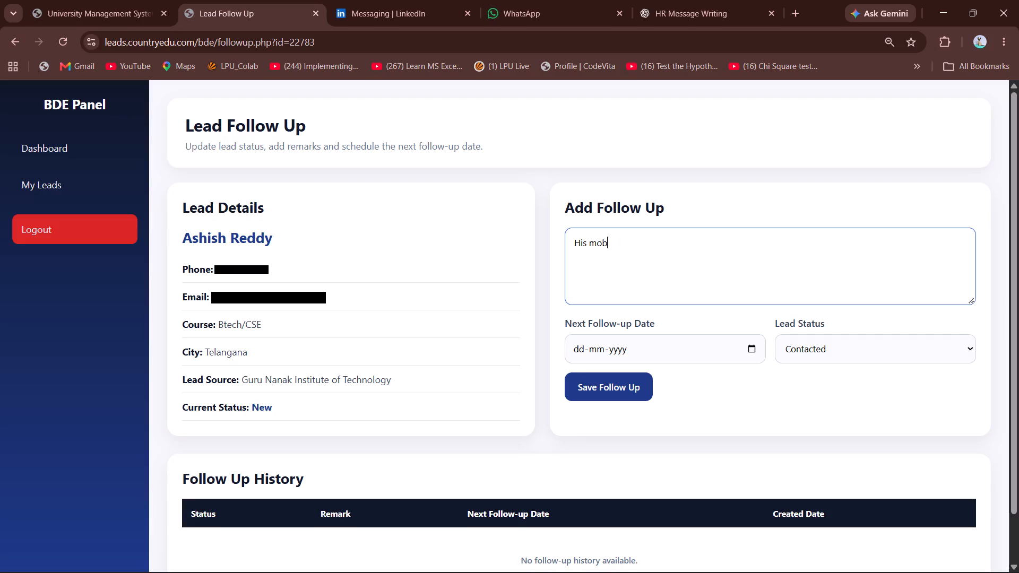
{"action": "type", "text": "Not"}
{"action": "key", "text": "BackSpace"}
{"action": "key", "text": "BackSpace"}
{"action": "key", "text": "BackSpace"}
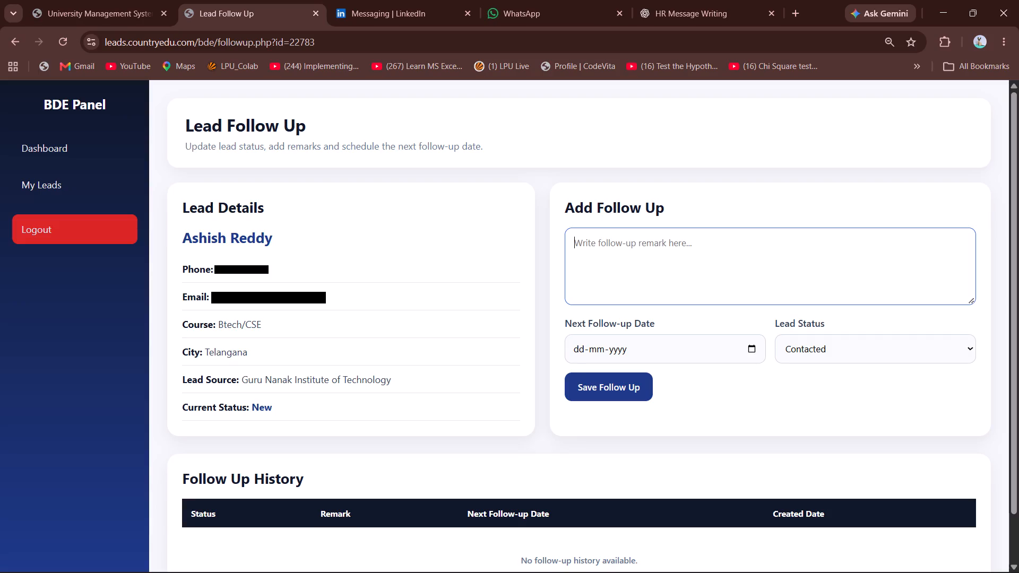
Write the follow-up remark "His mobile is switch off when i called him. so i need to call him later.".
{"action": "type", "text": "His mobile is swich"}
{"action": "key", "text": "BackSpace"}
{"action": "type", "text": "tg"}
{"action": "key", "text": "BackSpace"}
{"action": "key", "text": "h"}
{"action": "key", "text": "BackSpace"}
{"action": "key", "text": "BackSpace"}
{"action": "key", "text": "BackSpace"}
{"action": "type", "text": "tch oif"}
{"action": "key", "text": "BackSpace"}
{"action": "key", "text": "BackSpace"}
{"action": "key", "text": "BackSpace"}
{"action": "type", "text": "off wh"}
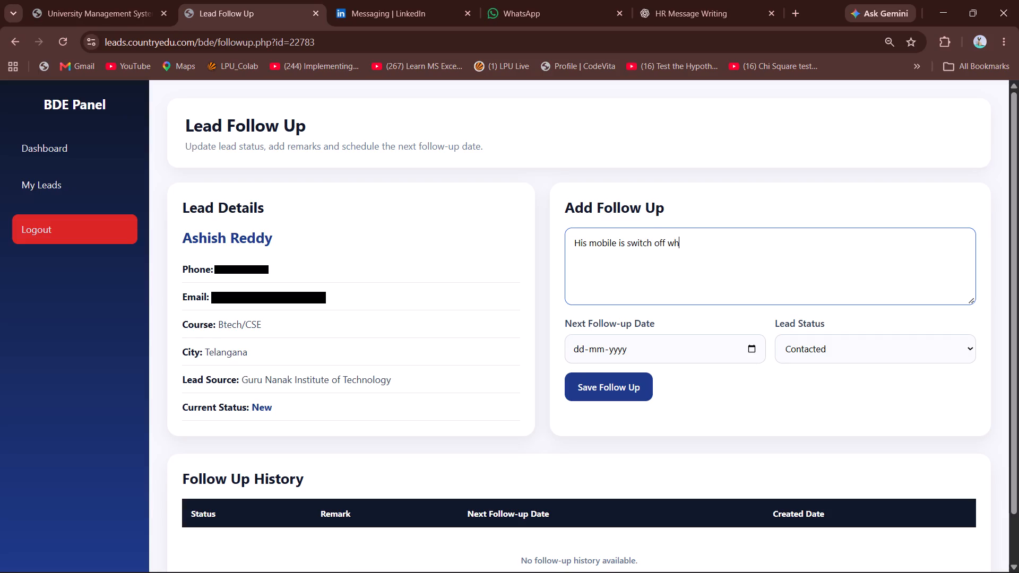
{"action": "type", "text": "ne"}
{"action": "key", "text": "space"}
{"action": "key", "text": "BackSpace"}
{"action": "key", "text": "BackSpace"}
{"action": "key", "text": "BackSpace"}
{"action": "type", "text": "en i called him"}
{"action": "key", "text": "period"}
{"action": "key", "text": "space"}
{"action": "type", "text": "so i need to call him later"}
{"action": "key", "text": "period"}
Replace the period after "called him" in the remark with a comma.
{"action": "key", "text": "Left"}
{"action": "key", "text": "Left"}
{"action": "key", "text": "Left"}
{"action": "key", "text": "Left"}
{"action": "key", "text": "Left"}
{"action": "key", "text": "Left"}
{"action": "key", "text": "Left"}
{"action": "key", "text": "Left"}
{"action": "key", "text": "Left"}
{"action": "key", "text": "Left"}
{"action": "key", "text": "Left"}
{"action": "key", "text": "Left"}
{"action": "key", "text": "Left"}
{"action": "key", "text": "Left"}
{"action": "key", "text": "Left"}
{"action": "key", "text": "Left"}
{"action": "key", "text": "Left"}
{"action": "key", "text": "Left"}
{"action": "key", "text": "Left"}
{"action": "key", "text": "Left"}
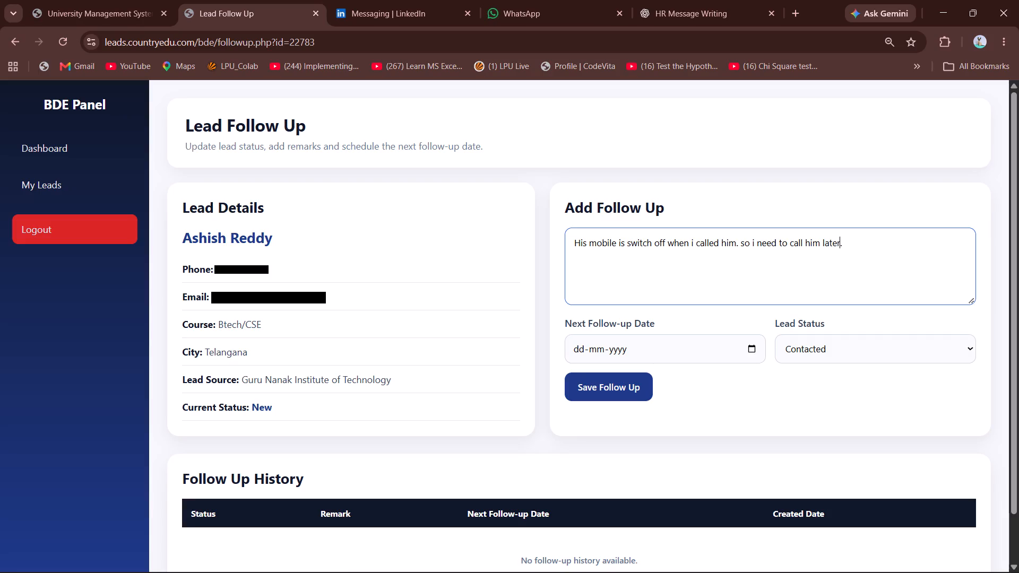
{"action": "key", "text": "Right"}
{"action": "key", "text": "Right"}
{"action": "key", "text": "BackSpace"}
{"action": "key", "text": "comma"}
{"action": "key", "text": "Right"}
Set the next follow-up date to today, 04-11-2026, and the lead status to Follow Up Again, and save the follow-up.
{"action": "left_click", "coordinate": [726, 345]}
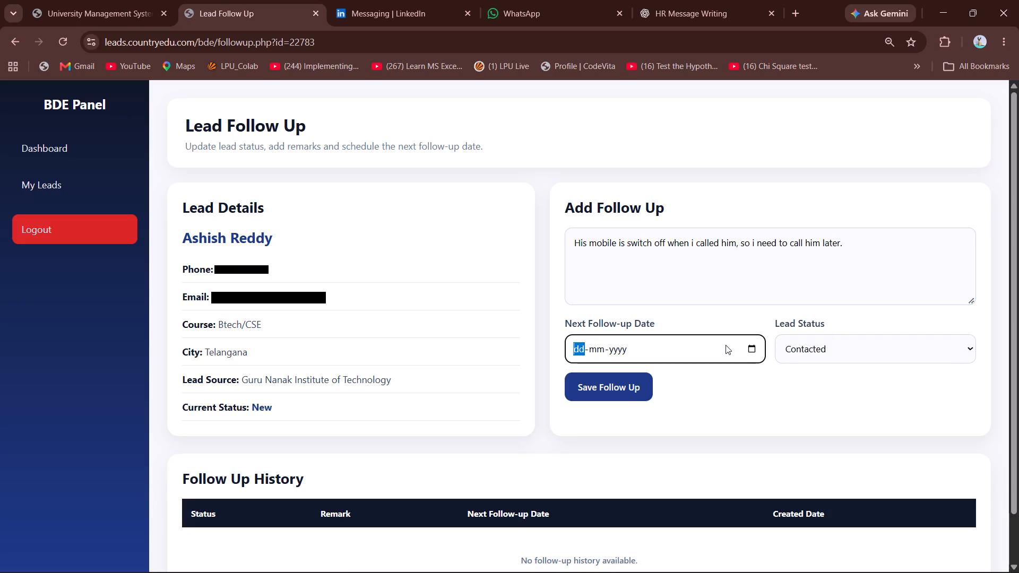
{"action": "left_click", "coordinate": [764, 348]}
{"action": "left_click", "coordinate": [754, 348]}
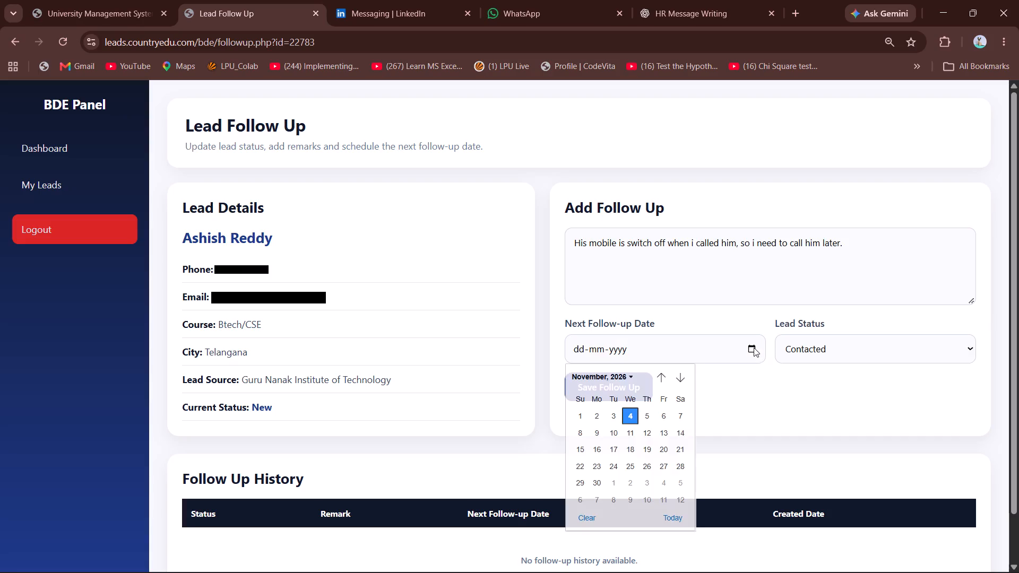
{"action": "left_click", "coordinate": [672, 522]}
{"action": "left_click", "coordinate": [817, 361]}
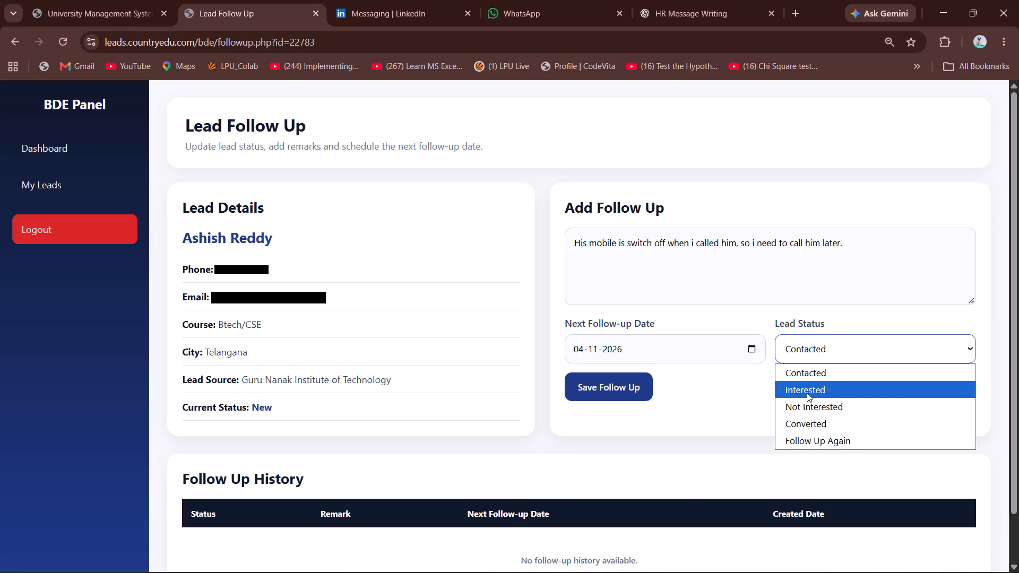
{"action": "left_click", "coordinate": [805, 438]}
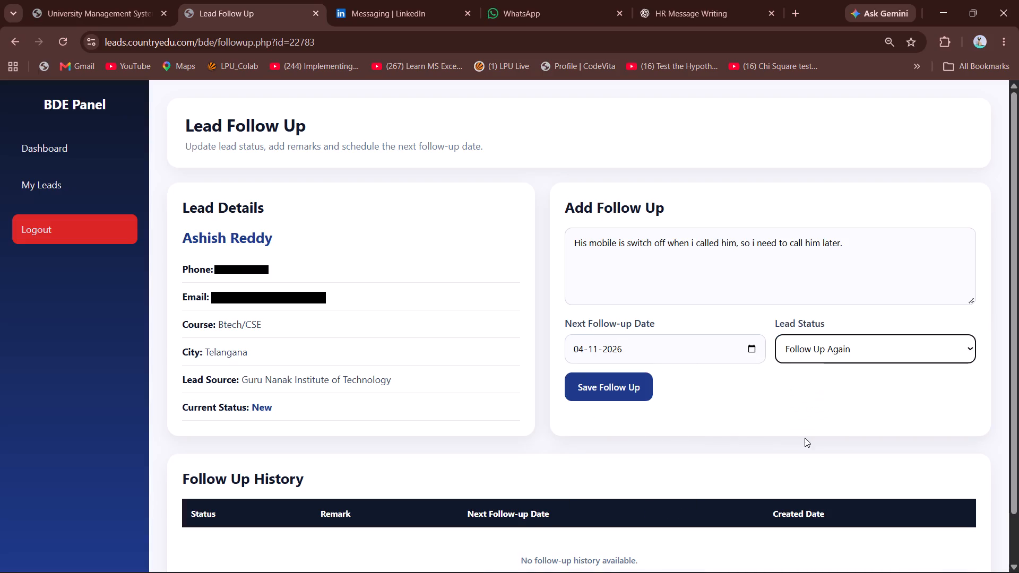
{"action": "left_click", "coordinate": [630, 393]}
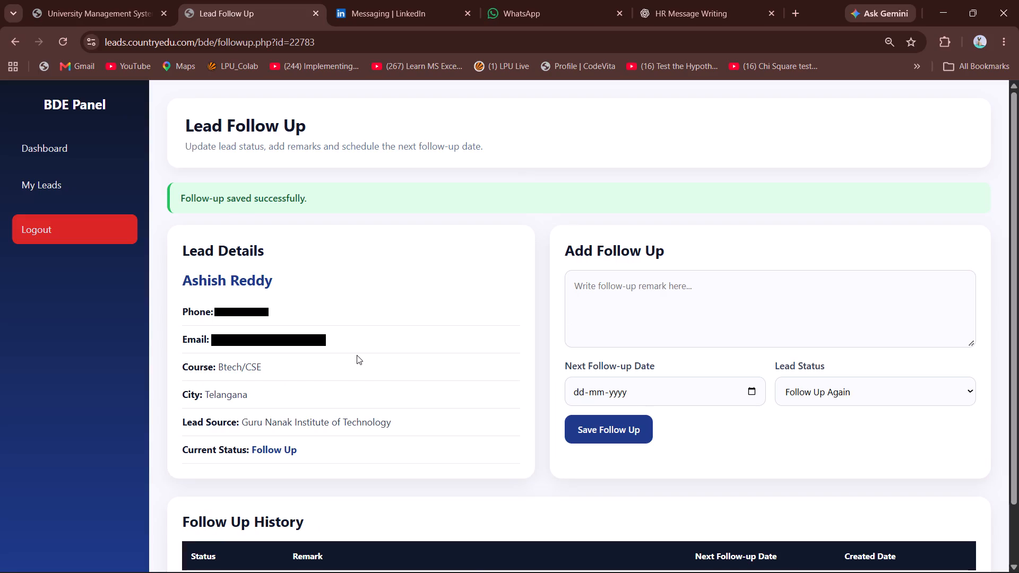
Return to the assigned leads page and enter the next student's name in the Add Manual Lead form.
{"action": "left_click", "coordinate": [100, 173]}
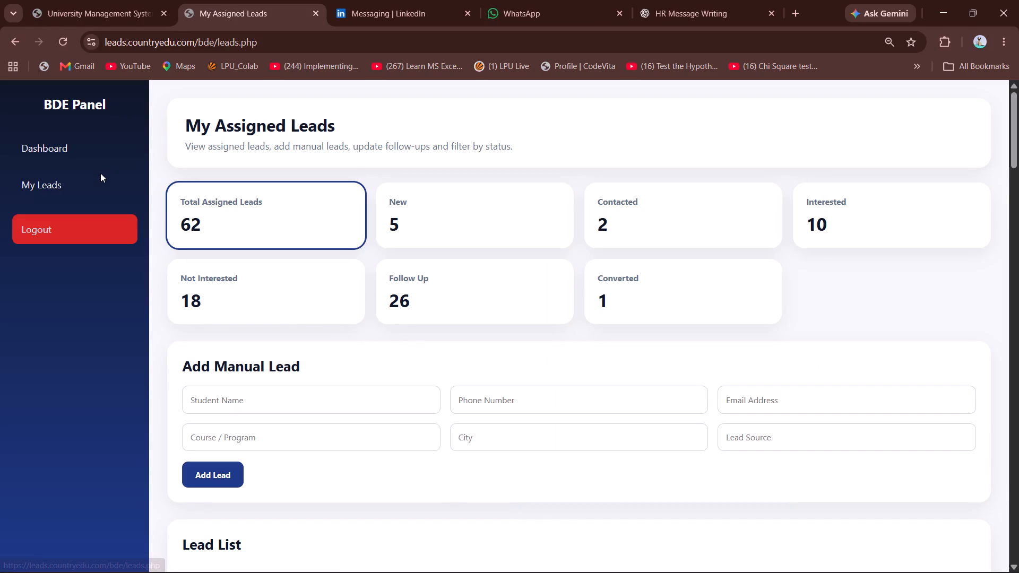
{"action": "left_click", "coordinate": [214, 404]}
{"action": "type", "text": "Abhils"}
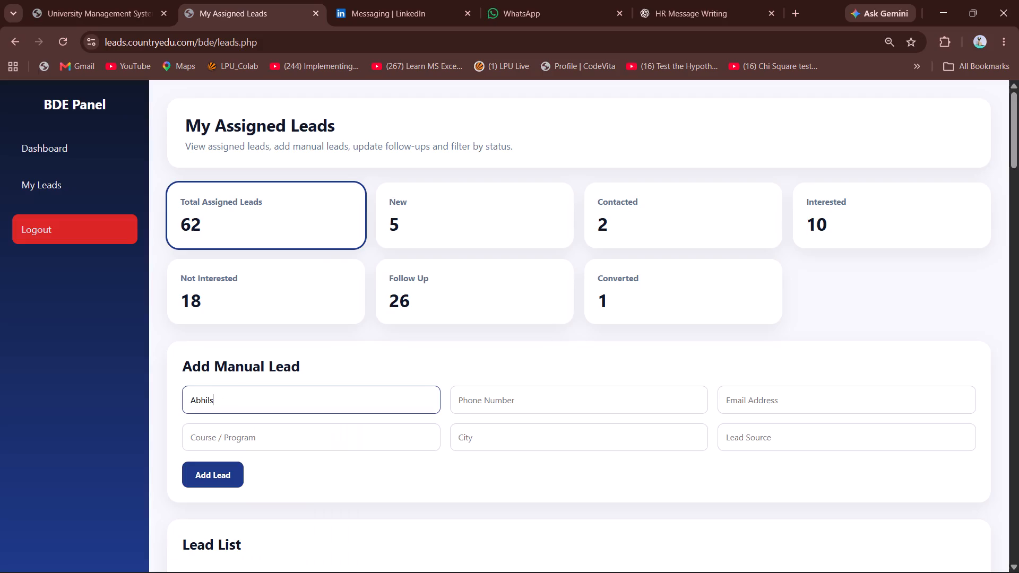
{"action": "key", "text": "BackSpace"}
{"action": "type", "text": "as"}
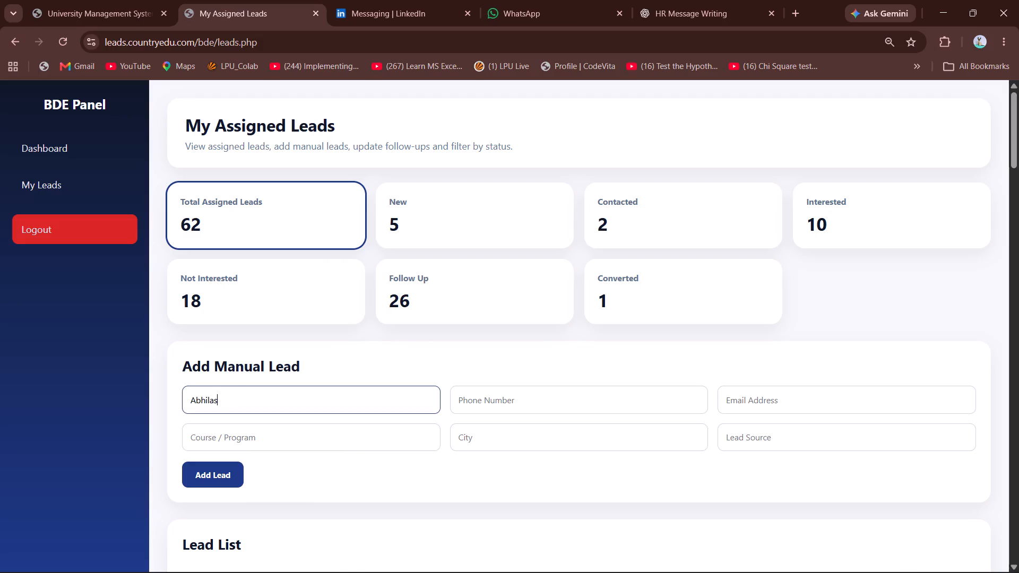
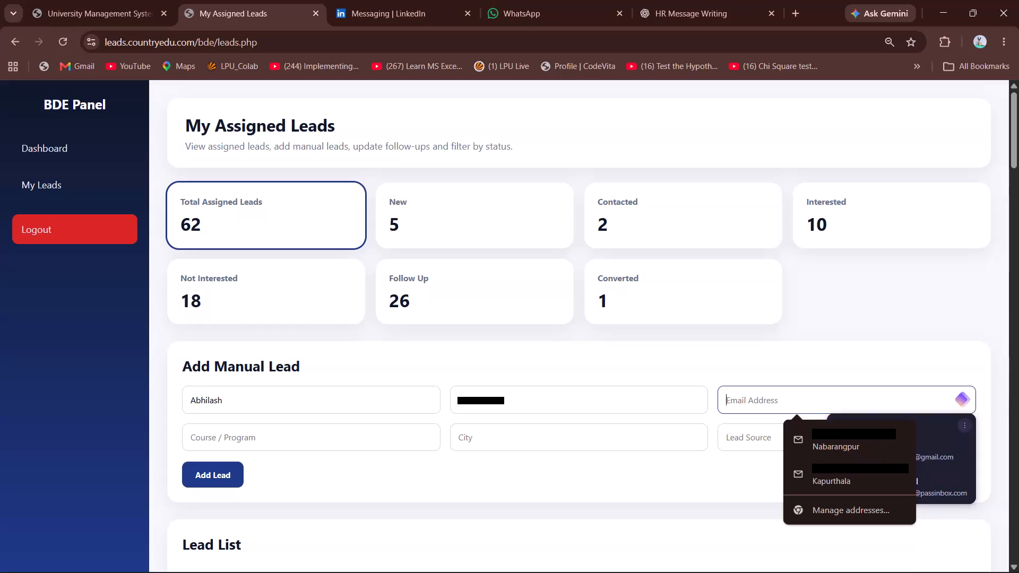
Enter the student's Gmail address in the email field of the Add Manual Lead form.
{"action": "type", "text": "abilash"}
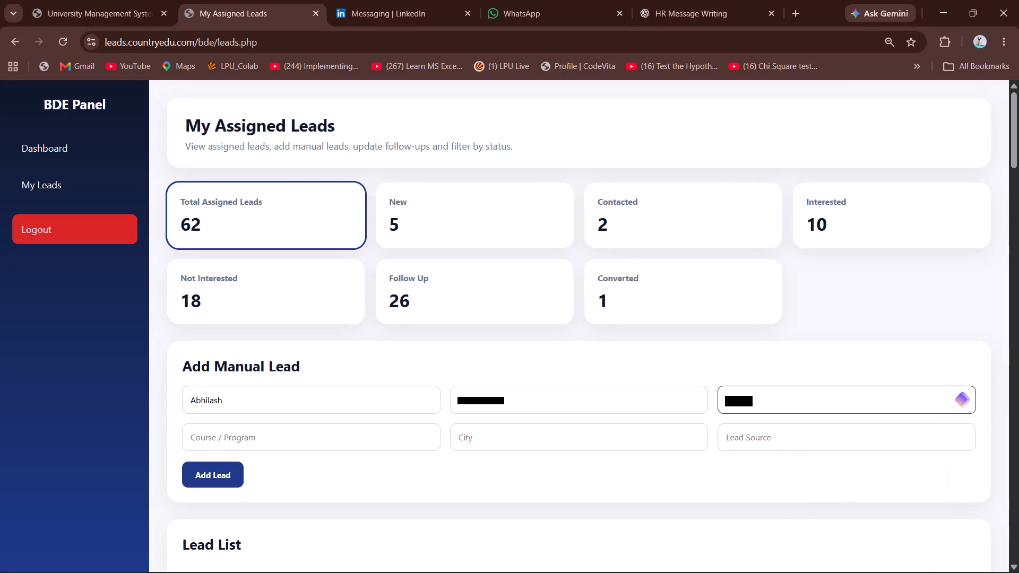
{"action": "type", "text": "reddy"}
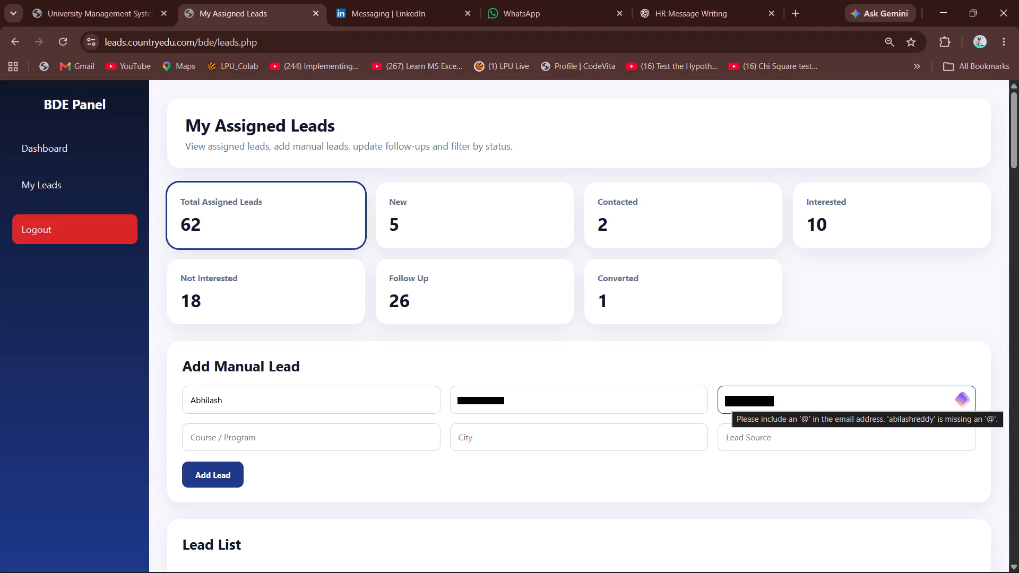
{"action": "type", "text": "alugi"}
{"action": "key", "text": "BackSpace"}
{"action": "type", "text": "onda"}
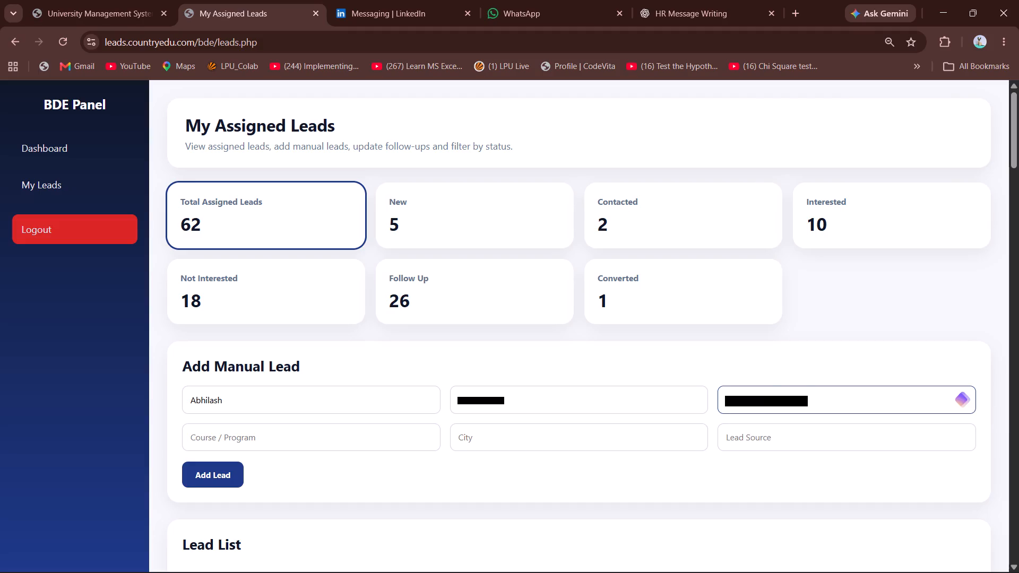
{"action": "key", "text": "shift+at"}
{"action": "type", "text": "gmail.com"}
Set the course to Btech/CSE, city to Telangana and lead source to Guru Nanak Institute of Technology, and add the lead.
{"action": "left_click", "coordinate": [315, 428]}
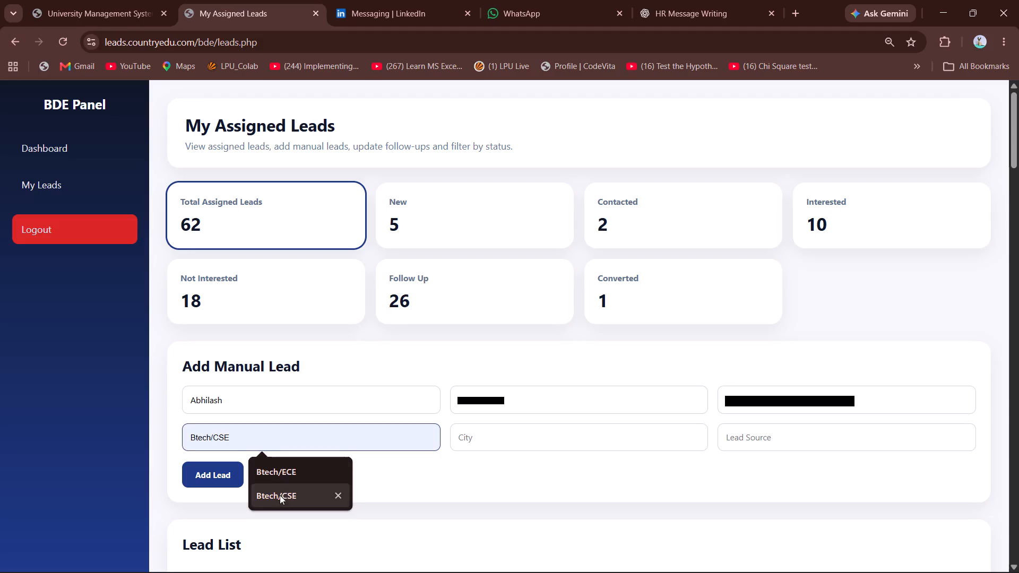
{"action": "left_click", "coordinate": [276, 496]}
{"action": "left_click", "coordinate": [497, 450]}
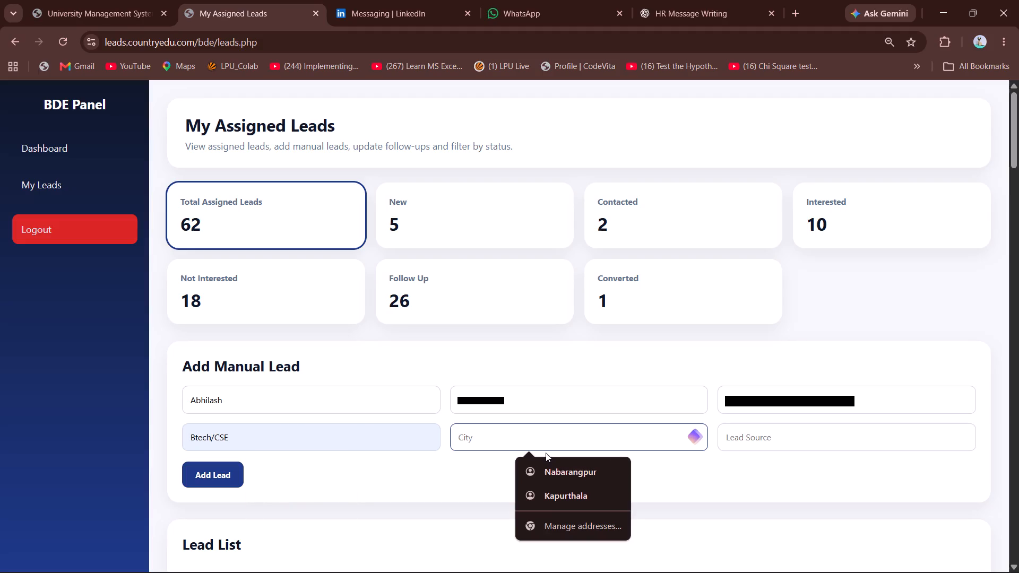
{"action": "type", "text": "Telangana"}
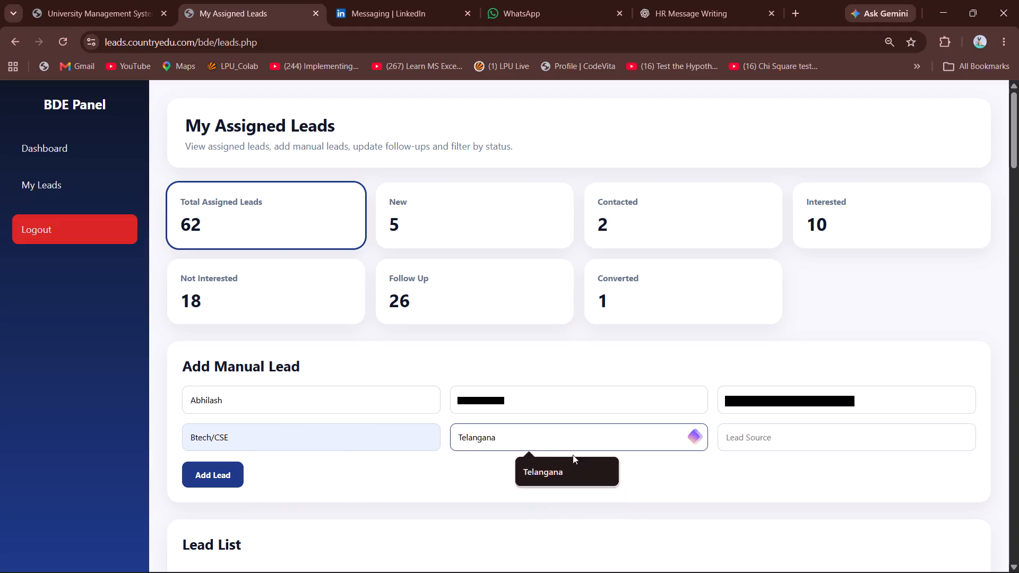
{"action": "left_click", "coordinate": [731, 435]}
{"action": "left_click", "coordinate": [833, 500]}
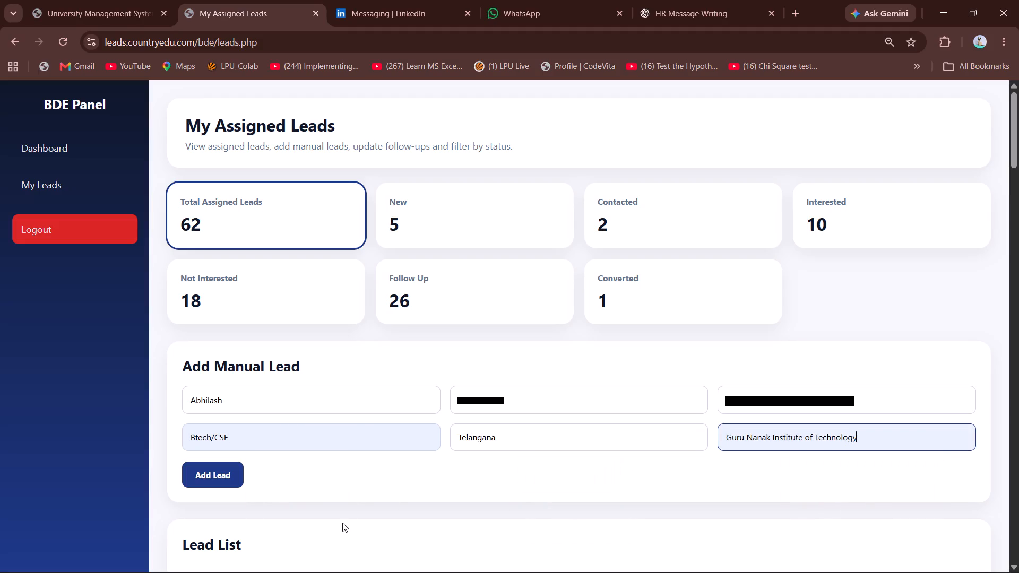
{"action": "left_click", "coordinate": [207, 471]}
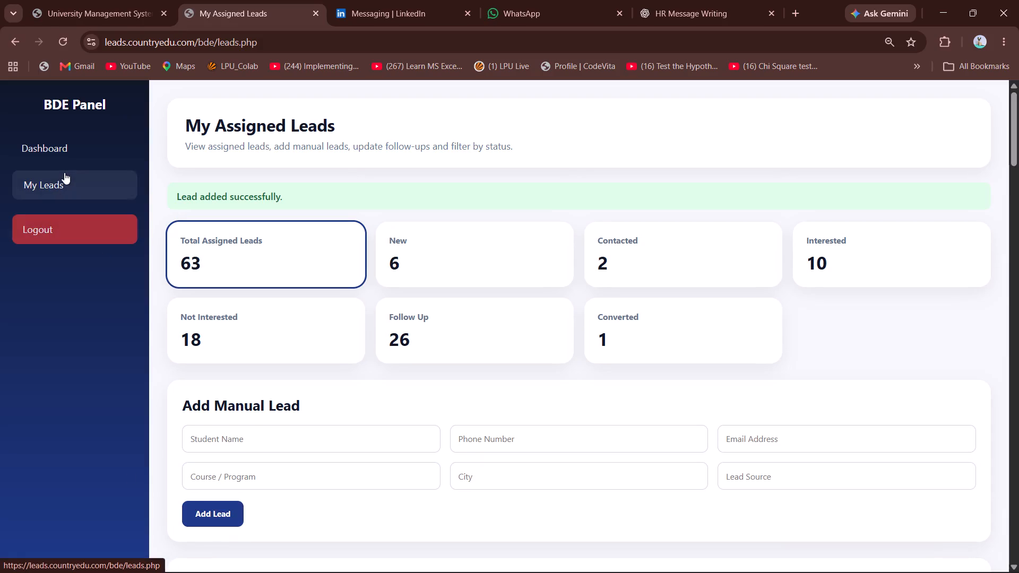
Reload the assigned leads page and enter Mahesh as the student name in the Add Manual Lead form.
{"action": "left_click", "coordinate": [64, 172]}
{"action": "left_click", "coordinate": [284, 394]}
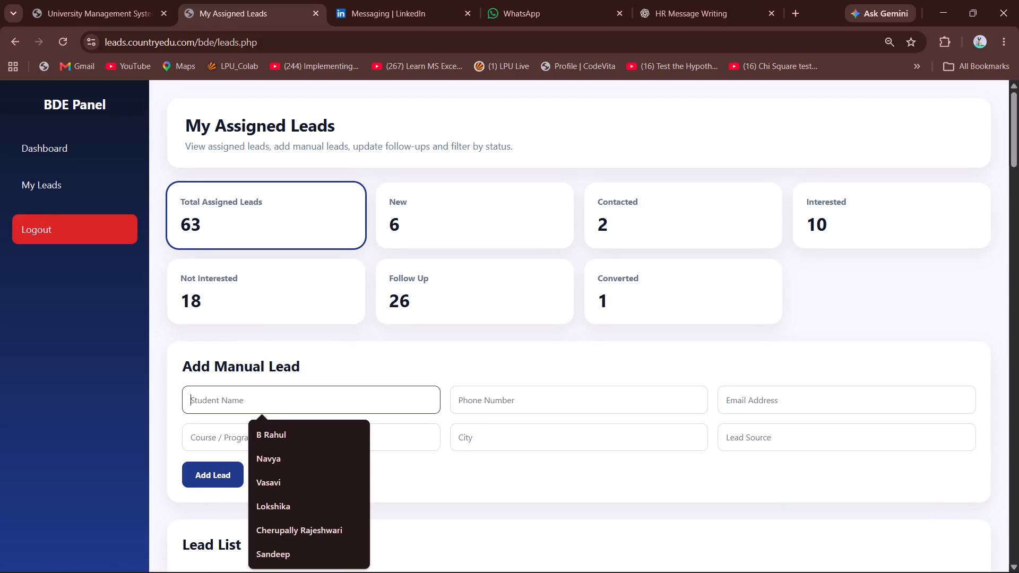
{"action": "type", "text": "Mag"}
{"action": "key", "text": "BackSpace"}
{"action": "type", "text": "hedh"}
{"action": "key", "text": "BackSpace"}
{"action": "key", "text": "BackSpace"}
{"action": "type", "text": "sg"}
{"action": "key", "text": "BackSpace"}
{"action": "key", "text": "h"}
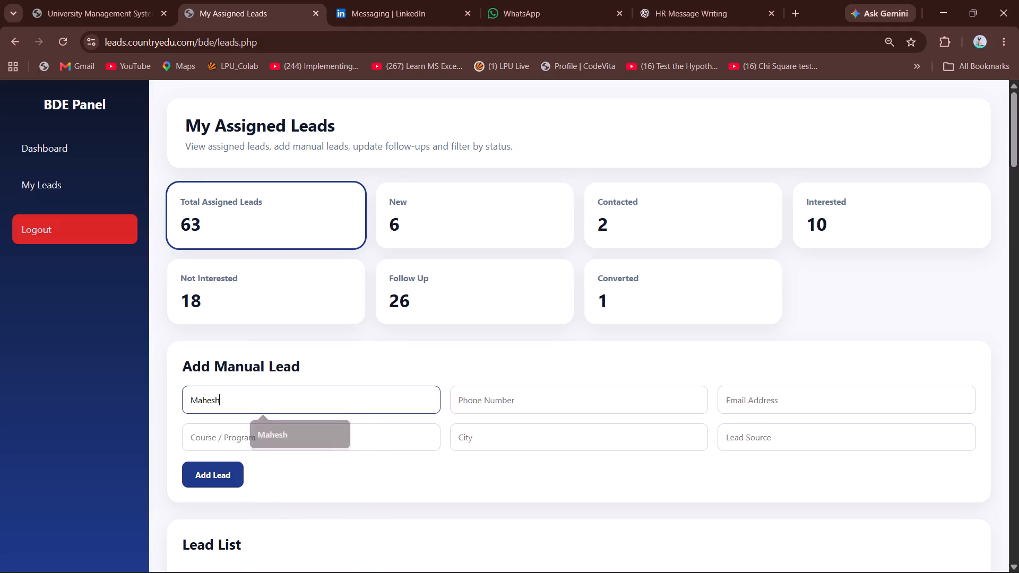
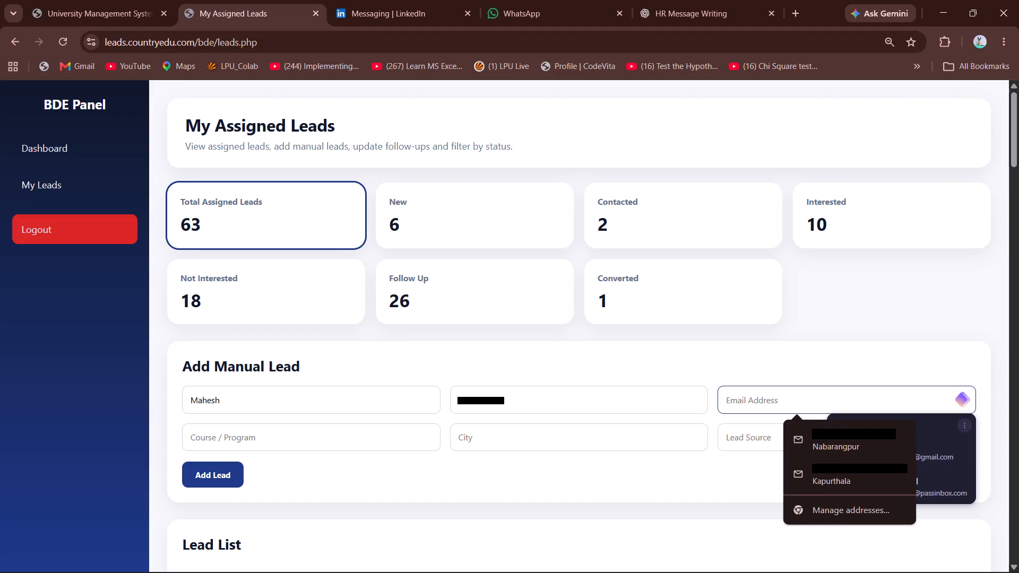
Enter the student's email address in the Add Manual Lead form for Mahesh.
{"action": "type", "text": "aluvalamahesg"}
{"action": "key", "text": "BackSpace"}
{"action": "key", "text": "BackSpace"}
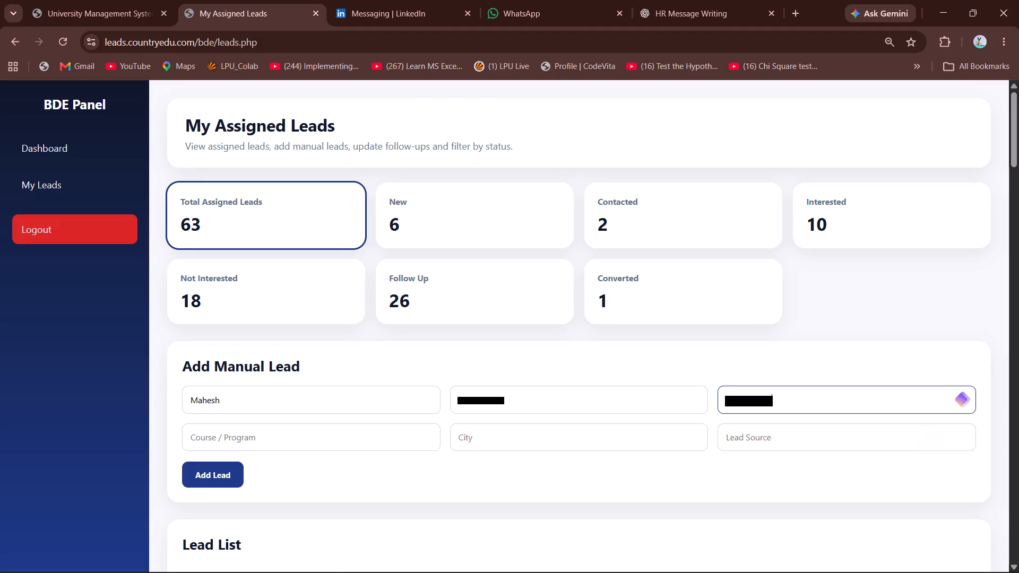
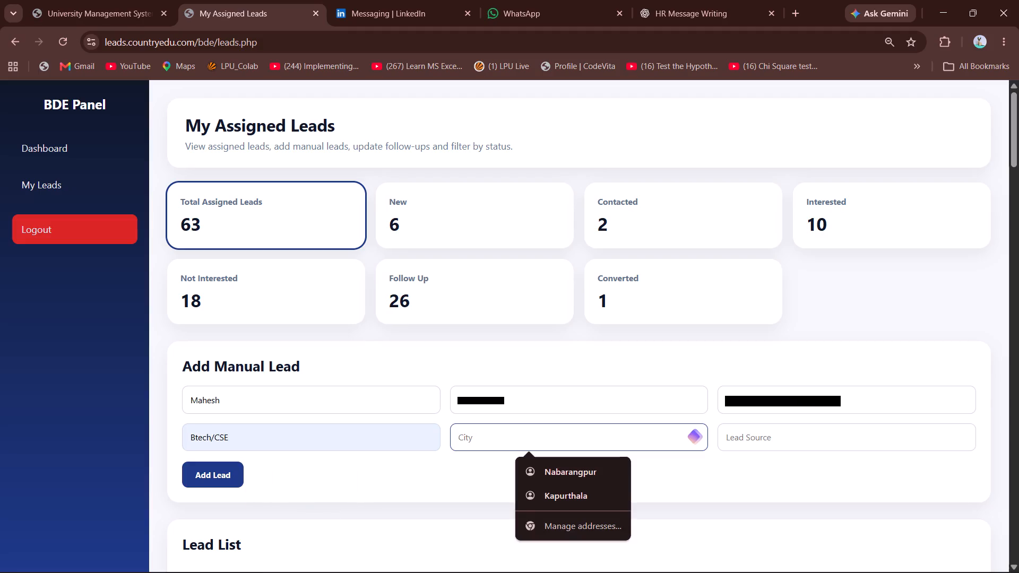
Set Mahesh's city to Telangana and lead source to Guru Nanak Institute of Technology, and add the lead.
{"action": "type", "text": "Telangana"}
{"action": "left_click", "coordinate": [885, 459]}
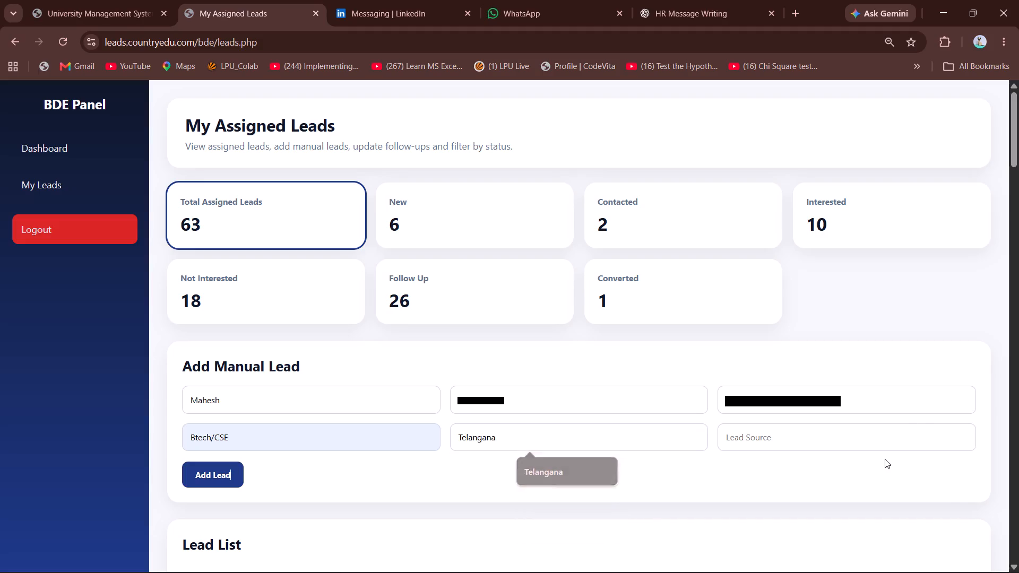
{"action": "left_click", "coordinate": [839, 445]}
{"action": "left_click", "coordinate": [828, 500]}
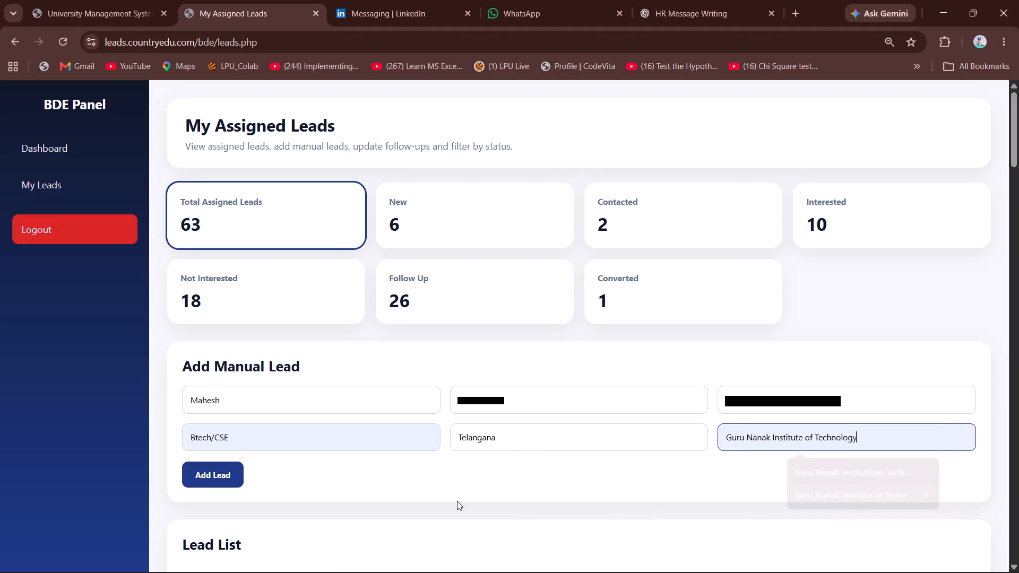
{"action": "left_click", "coordinate": [229, 476]}
Enter Mahesh's follow-up remark: "He said that he have a interest and i sent details about the workshop so i need to contact him later.".
{"action": "scroll", "coordinate": [526, 326], "scroll_direction": "down", "scroll_amount": 2}
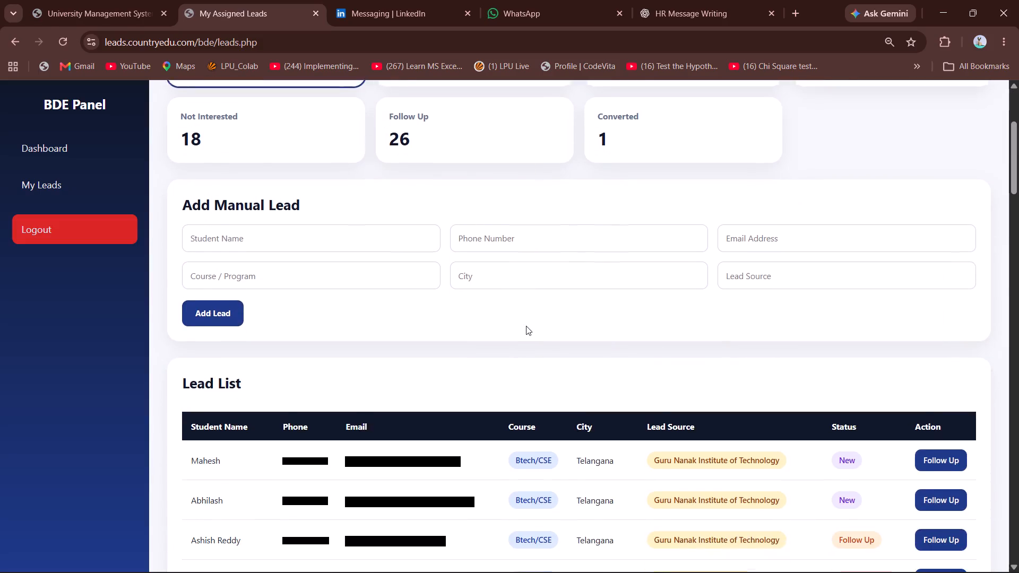
{"action": "scroll", "coordinate": [834, 309], "scroll_direction": "down", "scroll_amount": 2}
{"action": "left_click", "coordinate": [947, 244]}
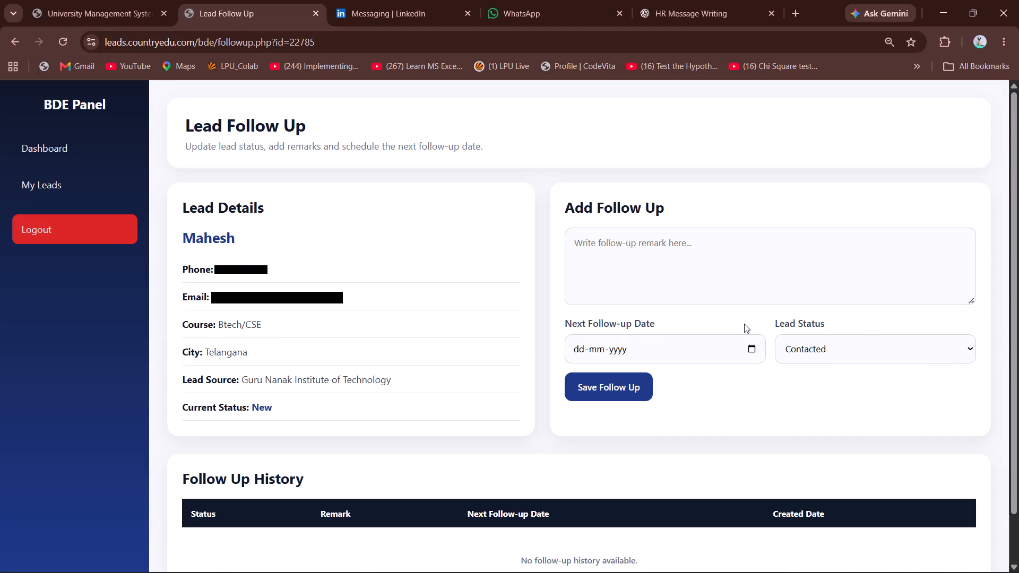
{"action": "left_click", "coordinate": [733, 265]}
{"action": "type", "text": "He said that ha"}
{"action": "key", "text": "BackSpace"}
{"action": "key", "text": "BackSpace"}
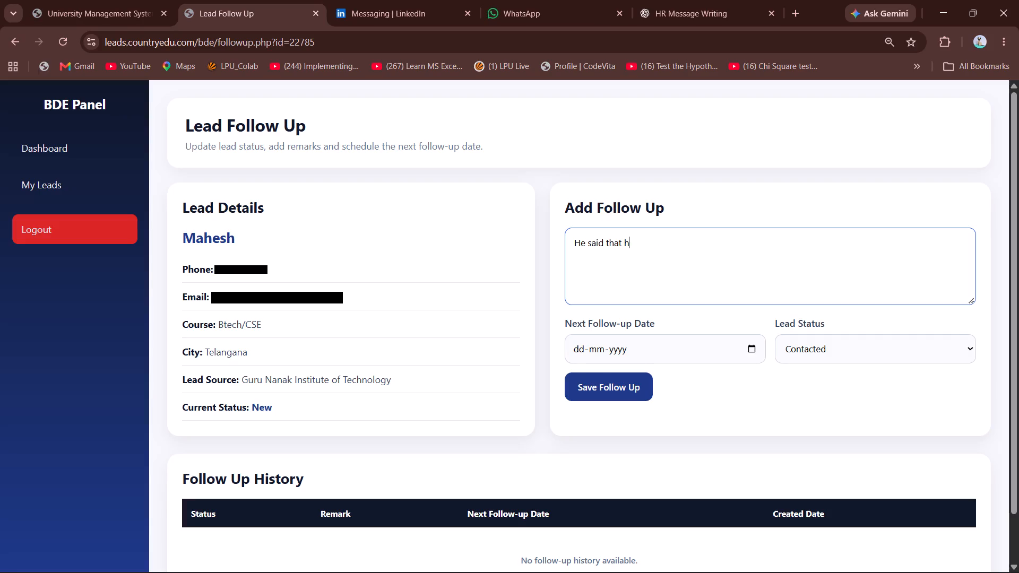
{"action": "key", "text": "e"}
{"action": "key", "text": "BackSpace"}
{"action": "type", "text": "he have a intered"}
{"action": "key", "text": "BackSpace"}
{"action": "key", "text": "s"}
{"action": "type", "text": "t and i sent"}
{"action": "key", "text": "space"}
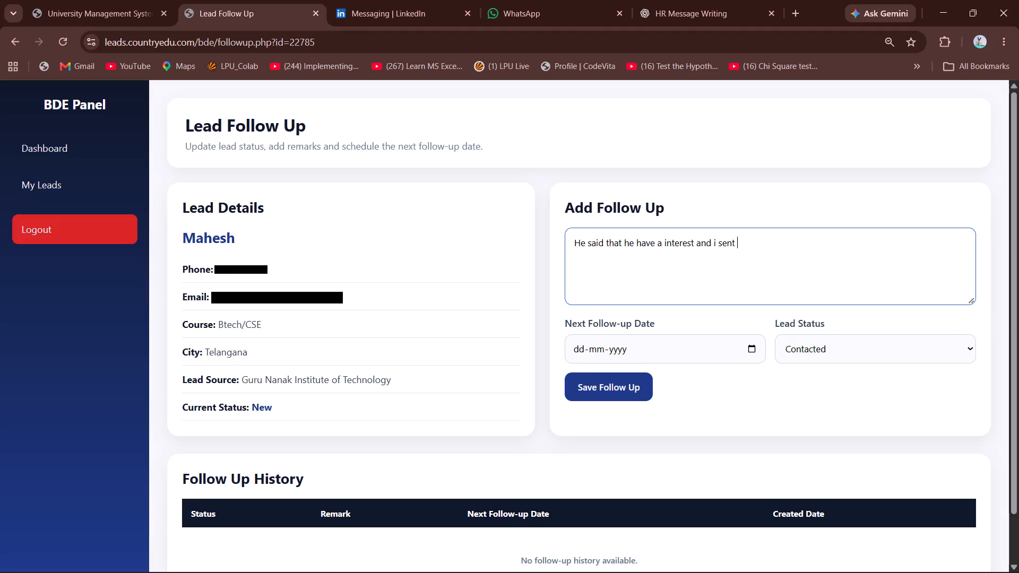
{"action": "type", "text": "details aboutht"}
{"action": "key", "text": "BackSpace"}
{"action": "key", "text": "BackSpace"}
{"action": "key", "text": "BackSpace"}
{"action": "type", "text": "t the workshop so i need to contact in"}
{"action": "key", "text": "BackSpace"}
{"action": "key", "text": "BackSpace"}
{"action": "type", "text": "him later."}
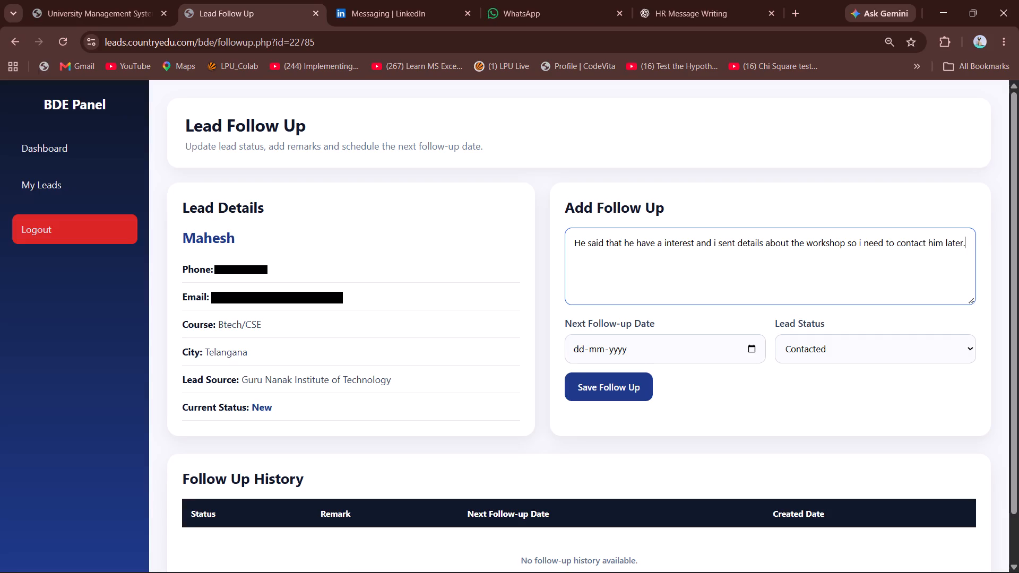
Set Mahesh's next follow-up date to today, 04-11-2026, and lead status to Interested, and save the follow-up.
{"action": "left_click", "coordinate": [746, 351]}
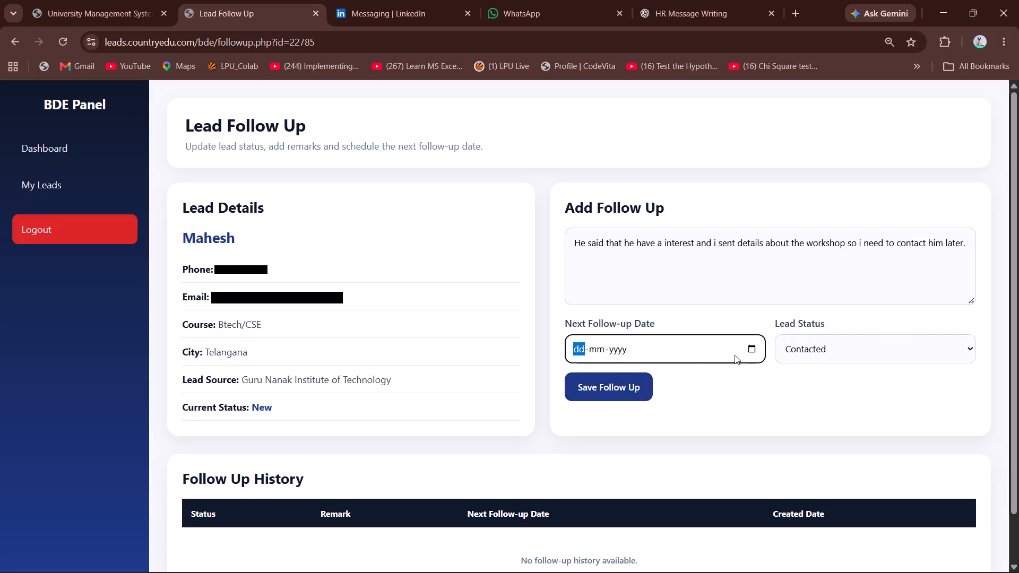
{"action": "left_click", "coordinate": [752, 353]}
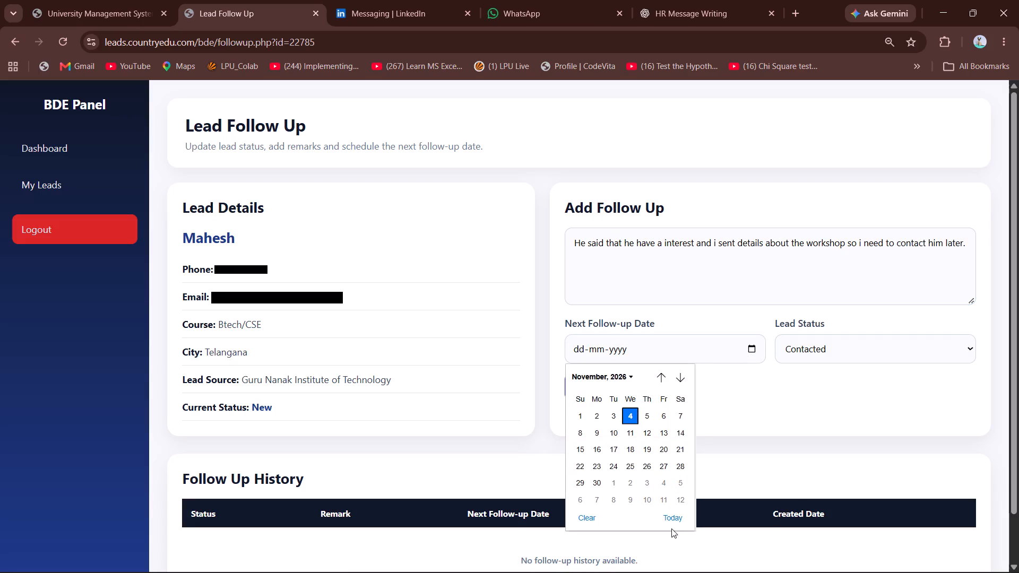
{"action": "left_click", "coordinate": [670, 520]}
{"action": "left_click", "coordinate": [815, 360]}
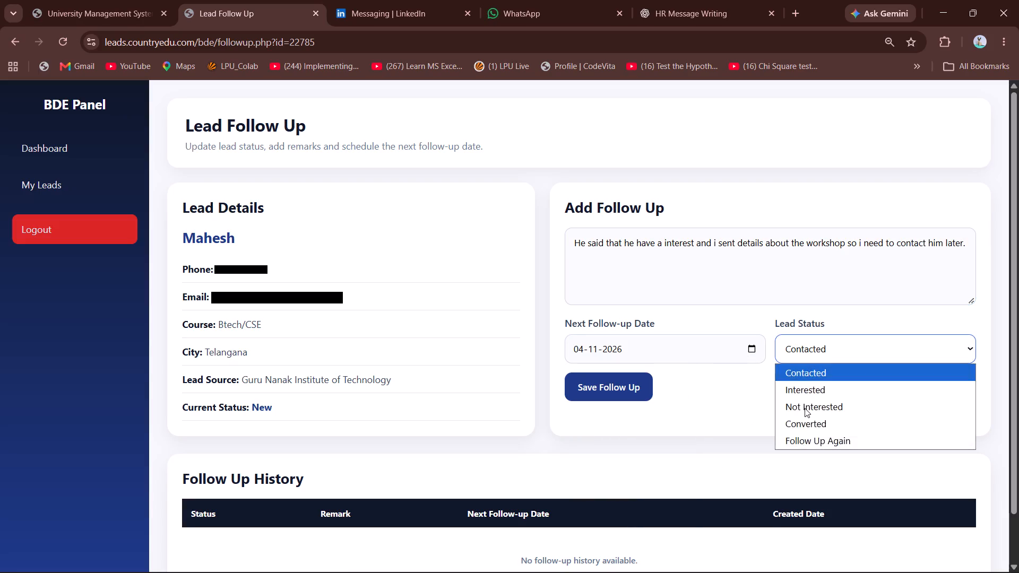
{"action": "left_click", "coordinate": [804, 394]}
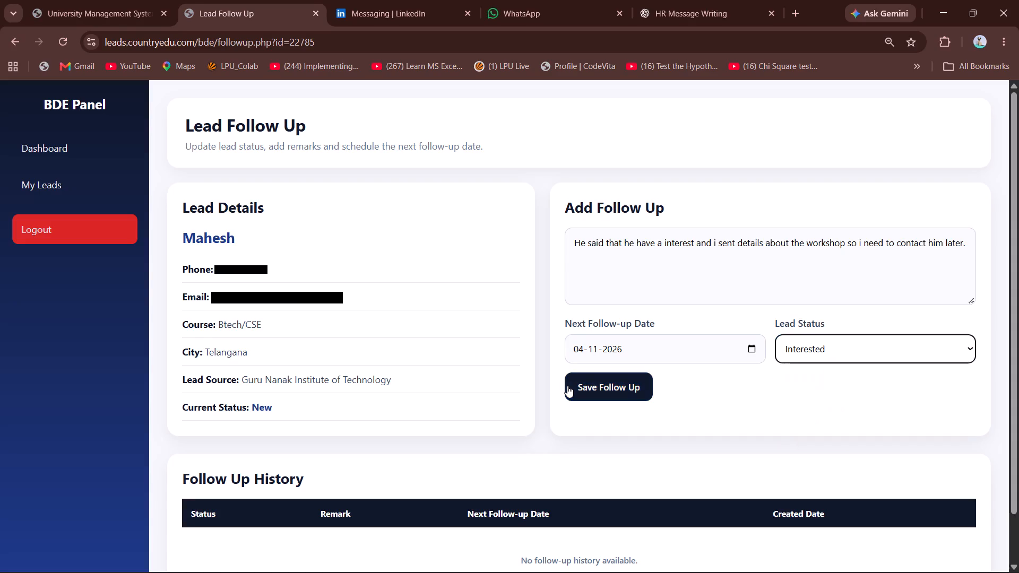
{"action": "left_click", "coordinate": [567, 386]}
Return to My Leads and enter the next student's full name in the Add Manual Lead form.
{"action": "left_click", "coordinate": [88, 195]}
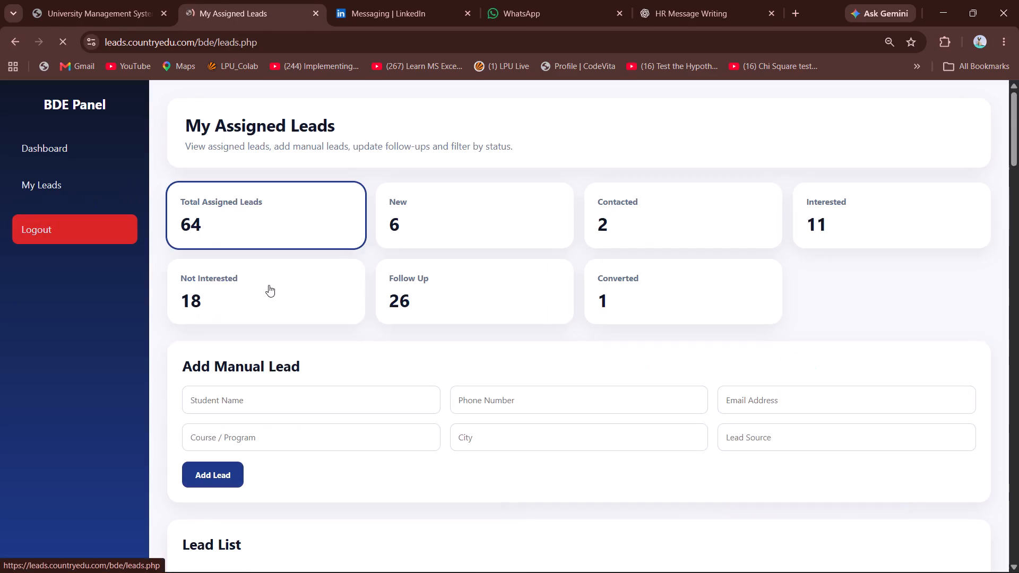
{"action": "scroll", "coordinate": [290, 299], "scroll_direction": "down", "scroll_amount": 2}
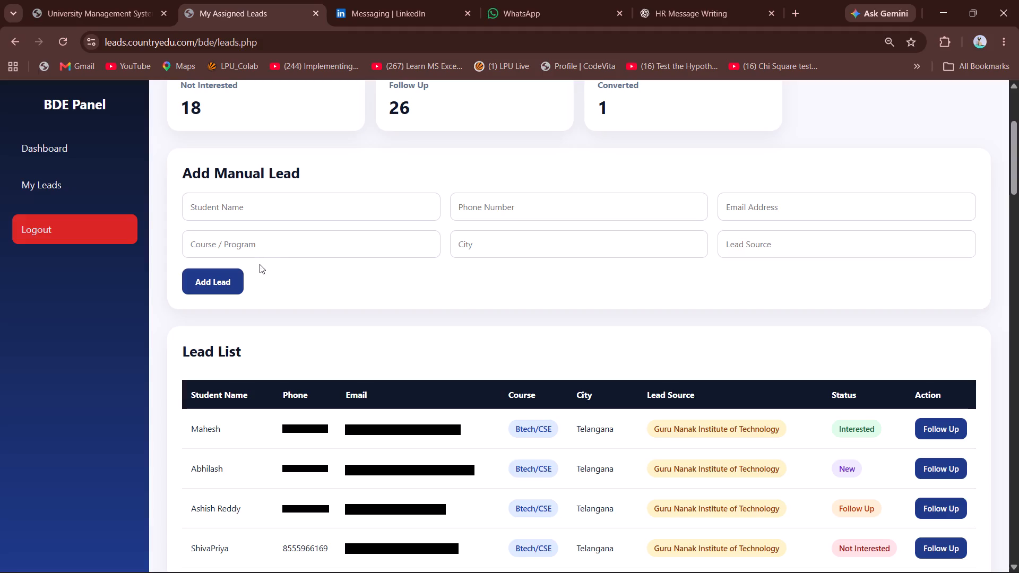
{"action": "left_click", "coordinate": [211, 209]}
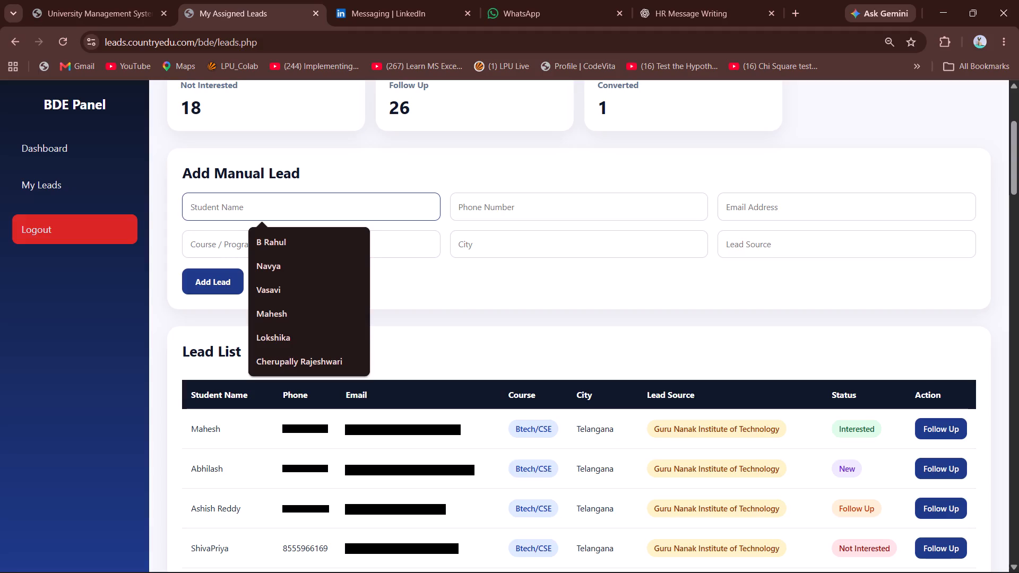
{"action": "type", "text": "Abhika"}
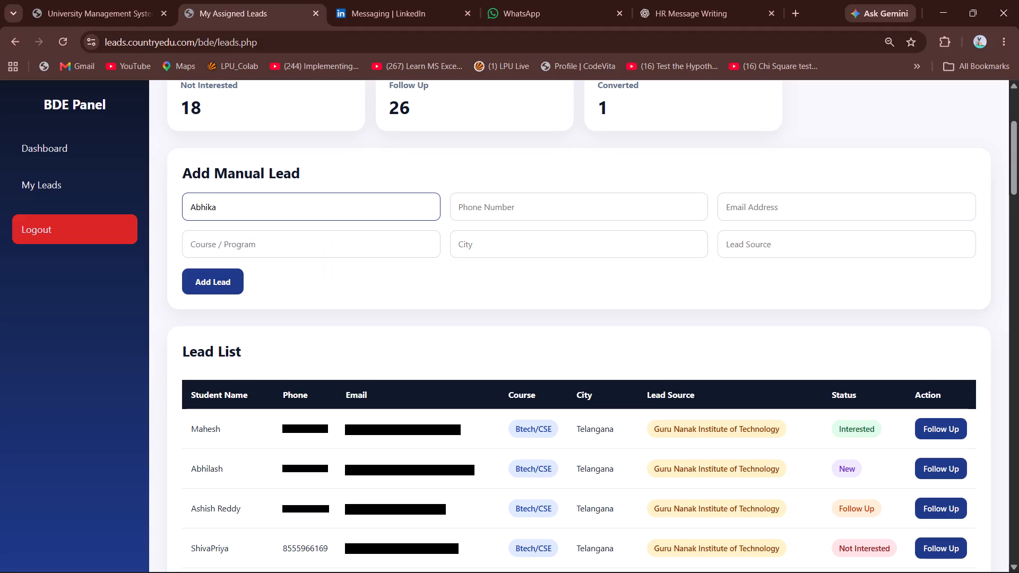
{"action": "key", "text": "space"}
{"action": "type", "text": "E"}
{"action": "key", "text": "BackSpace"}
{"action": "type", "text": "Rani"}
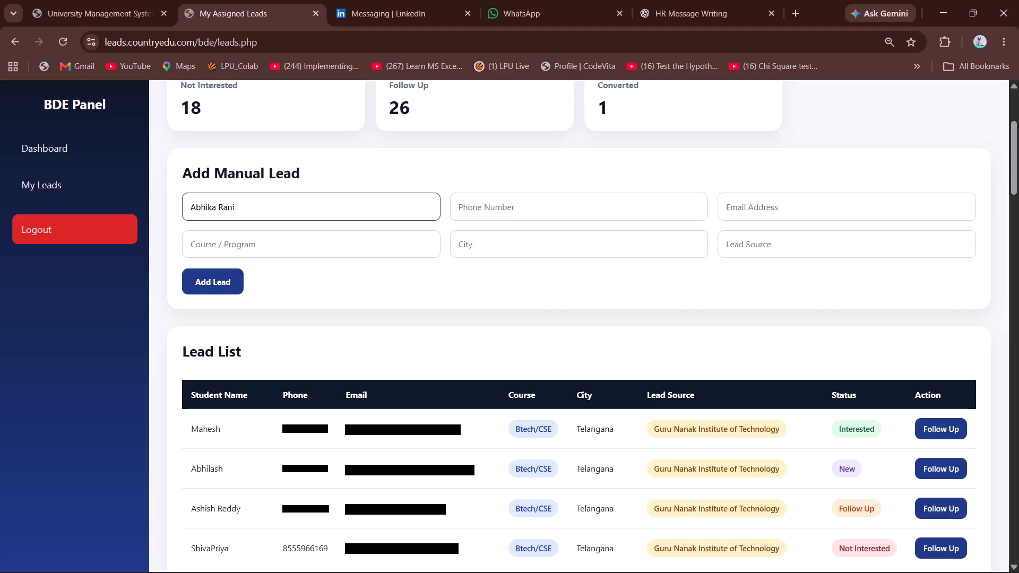
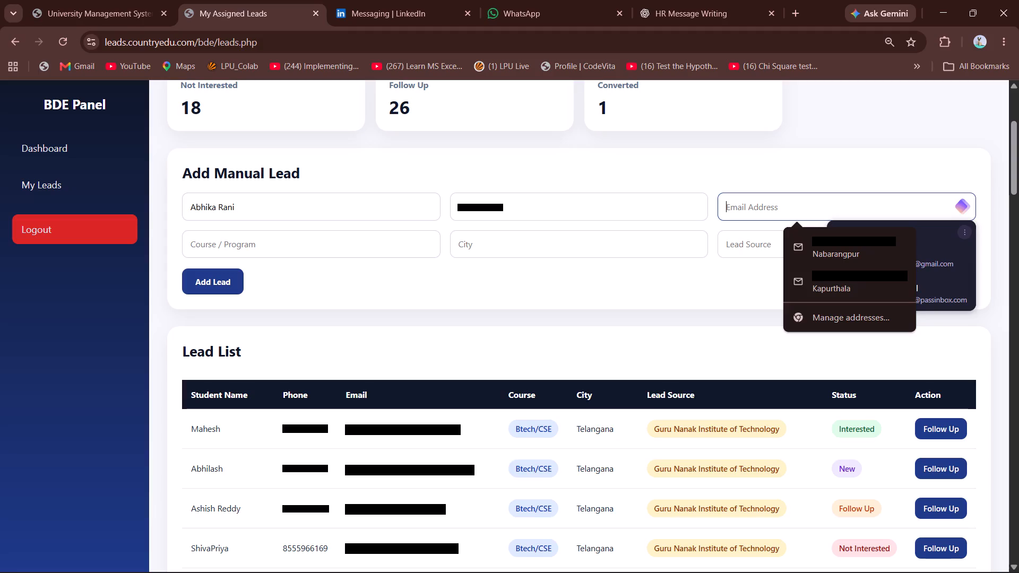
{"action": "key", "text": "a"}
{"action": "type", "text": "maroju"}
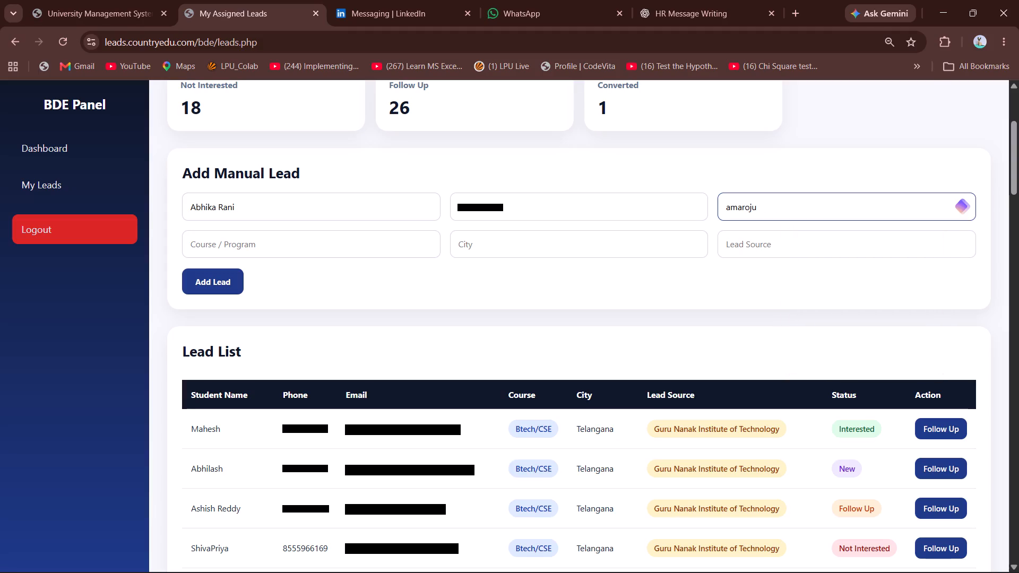
Correct the partly entered email address and complete it with the student's full email in the Add Manual Lead form.
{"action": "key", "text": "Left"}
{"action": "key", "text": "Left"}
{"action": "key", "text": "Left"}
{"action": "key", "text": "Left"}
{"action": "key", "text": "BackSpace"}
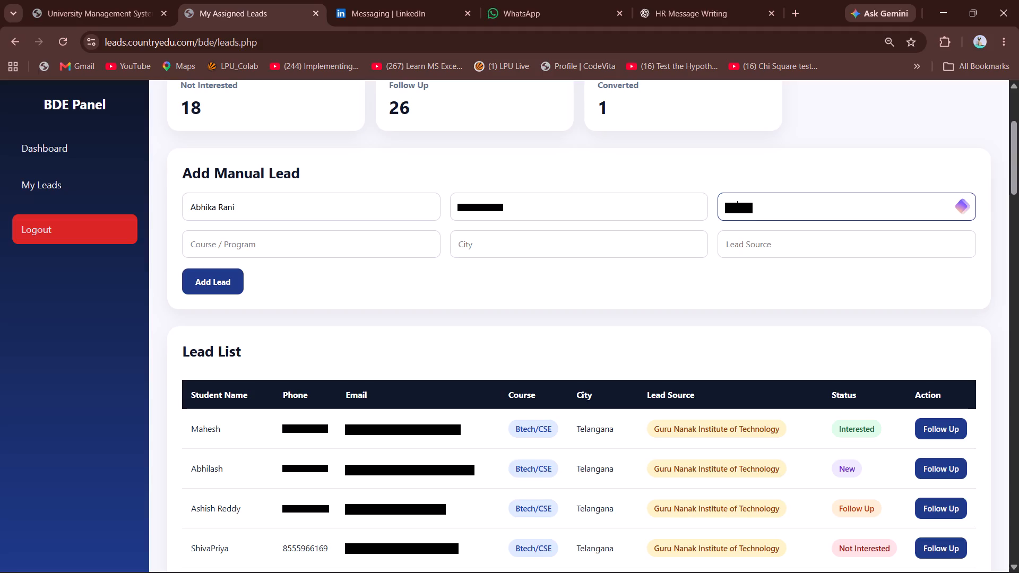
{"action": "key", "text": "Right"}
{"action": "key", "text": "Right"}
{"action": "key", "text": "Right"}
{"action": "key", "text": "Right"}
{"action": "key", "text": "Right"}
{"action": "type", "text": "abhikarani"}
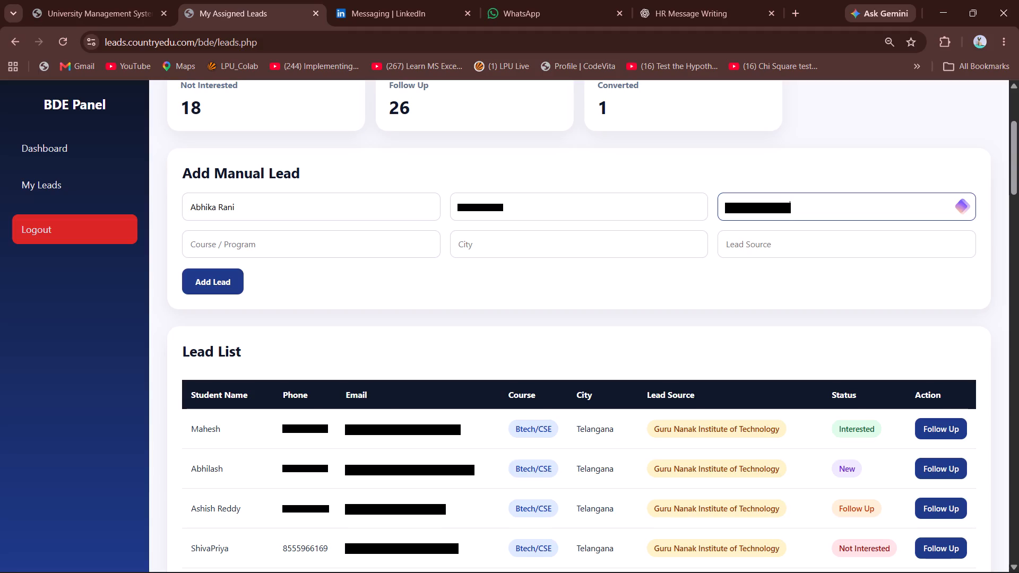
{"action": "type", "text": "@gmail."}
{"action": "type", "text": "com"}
Set the student's course to Btech/CSE, city to Telangana and lead source to Guru Nanak Institute of Technology, and add the lead.
{"action": "left_click", "coordinate": [309, 241]}
{"action": "left_click", "coordinate": [299, 306]}
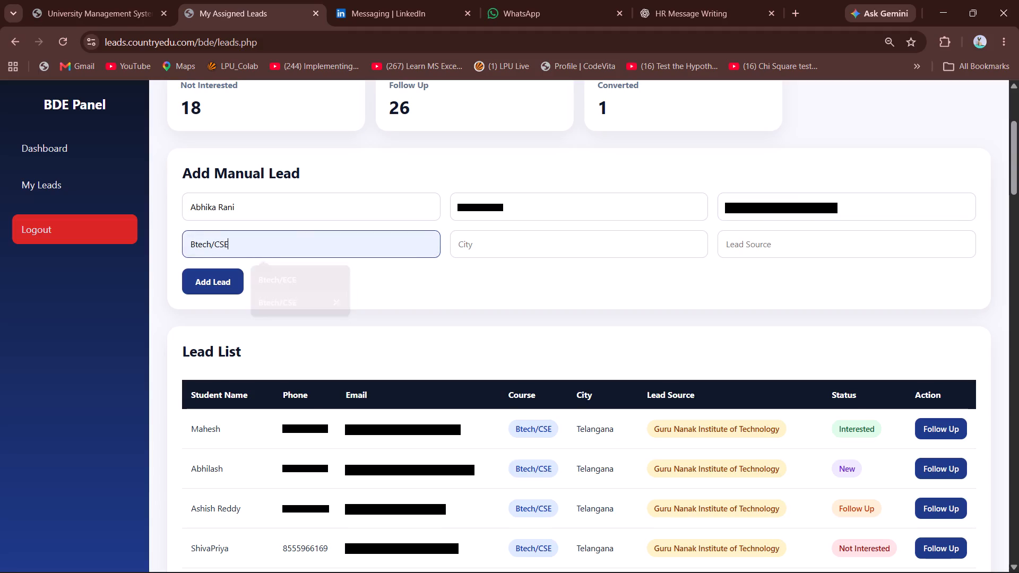
{"action": "left_click", "coordinate": [543, 240]}
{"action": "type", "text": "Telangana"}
{"action": "left_click", "coordinate": [746, 238]}
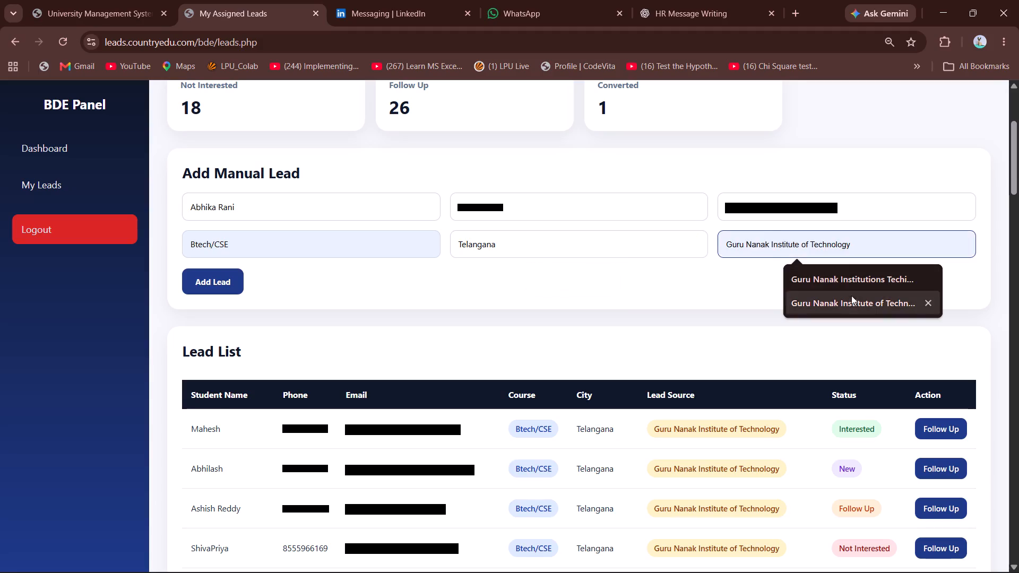
{"action": "left_click", "coordinate": [850, 299]}
{"action": "scroll", "coordinate": [550, 305], "scroll_direction": "down", "scroll_amount": 1}
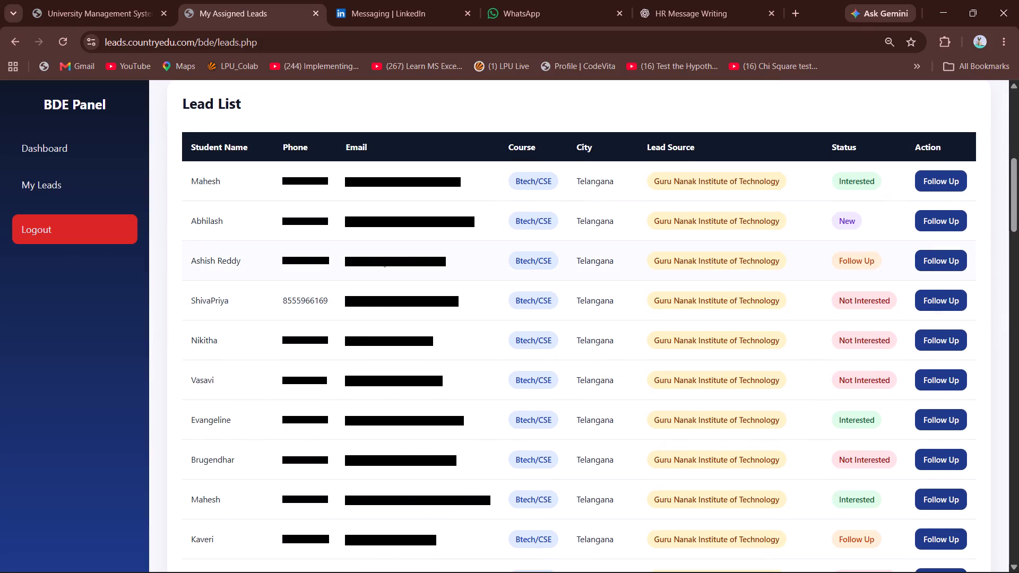
{"action": "scroll", "coordinate": [701, 141], "scroll_direction": "up", "scroll_amount": 3}
{"action": "left_click", "coordinate": [206, 308]}
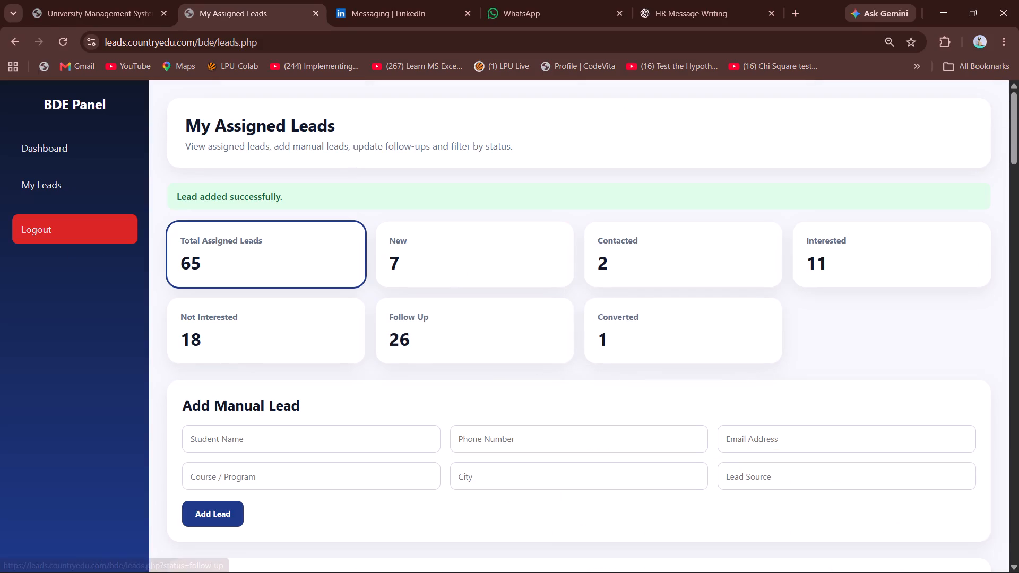
Open Abhika's follow-up and enter the remark: "I need call her again because due to some network issue she is not able to listen my words.".
{"action": "left_click", "coordinate": [385, 443]}
{"action": "scroll", "coordinate": [385, 443], "scroll_direction": "down", "scroll_amount": 4}
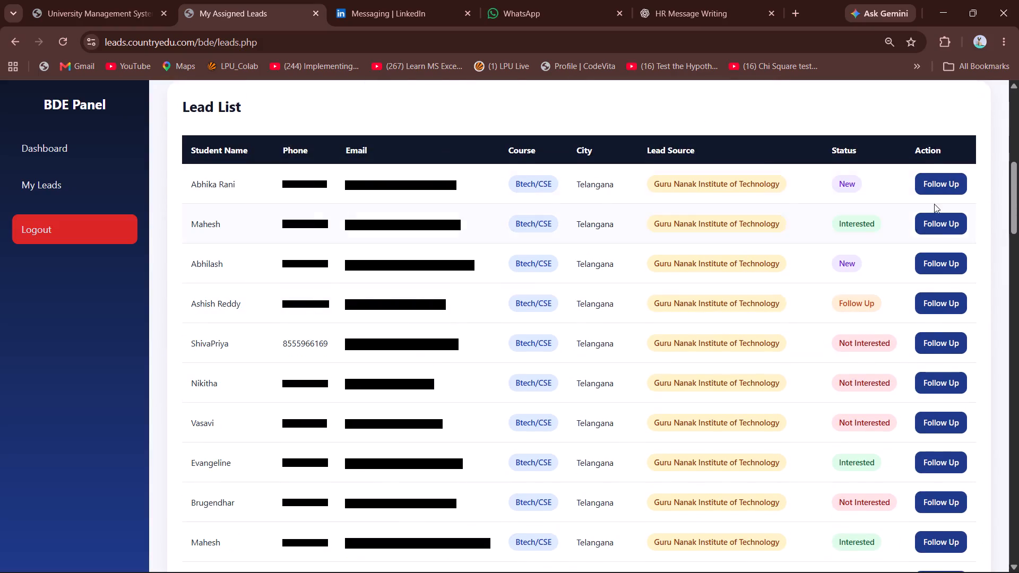
{"action": "left_click", "coordinate": [927, 179]}
{"action": "left_click", "coordinate": [686, 278]}
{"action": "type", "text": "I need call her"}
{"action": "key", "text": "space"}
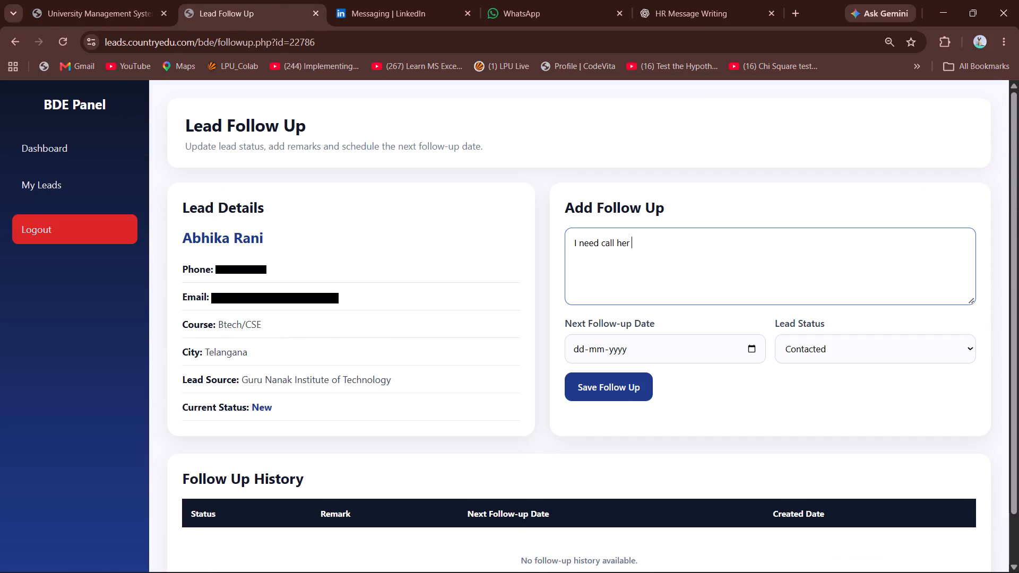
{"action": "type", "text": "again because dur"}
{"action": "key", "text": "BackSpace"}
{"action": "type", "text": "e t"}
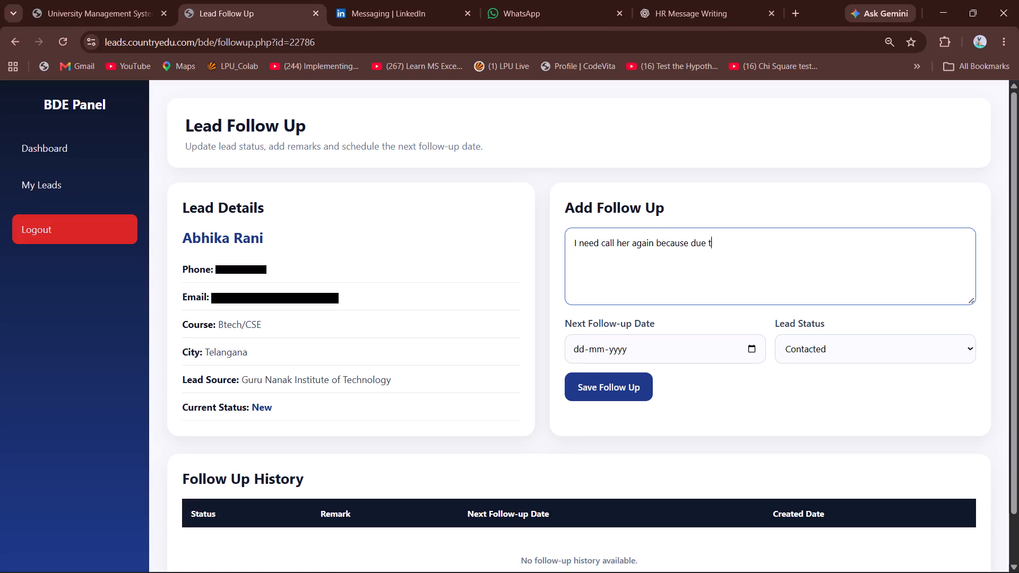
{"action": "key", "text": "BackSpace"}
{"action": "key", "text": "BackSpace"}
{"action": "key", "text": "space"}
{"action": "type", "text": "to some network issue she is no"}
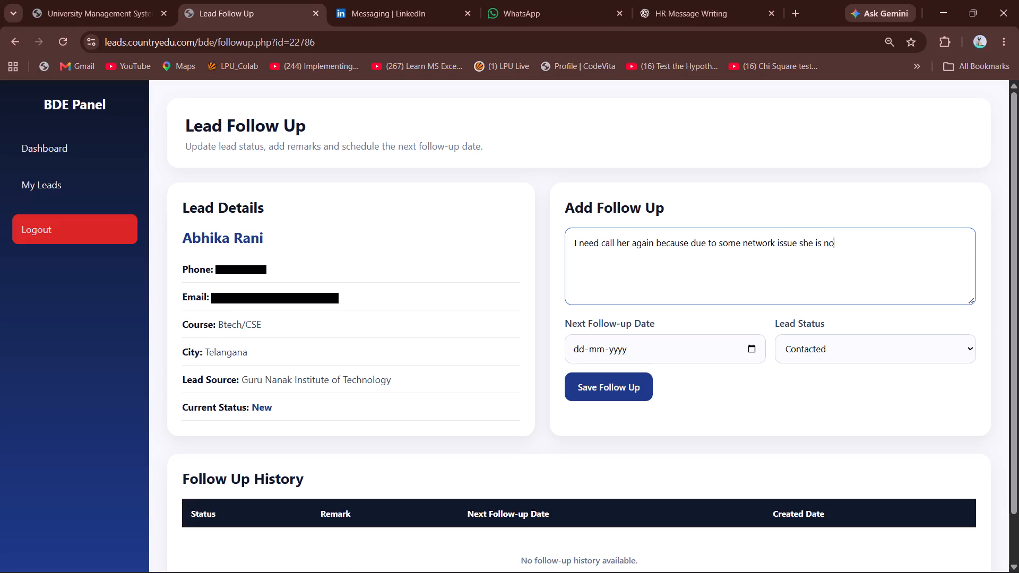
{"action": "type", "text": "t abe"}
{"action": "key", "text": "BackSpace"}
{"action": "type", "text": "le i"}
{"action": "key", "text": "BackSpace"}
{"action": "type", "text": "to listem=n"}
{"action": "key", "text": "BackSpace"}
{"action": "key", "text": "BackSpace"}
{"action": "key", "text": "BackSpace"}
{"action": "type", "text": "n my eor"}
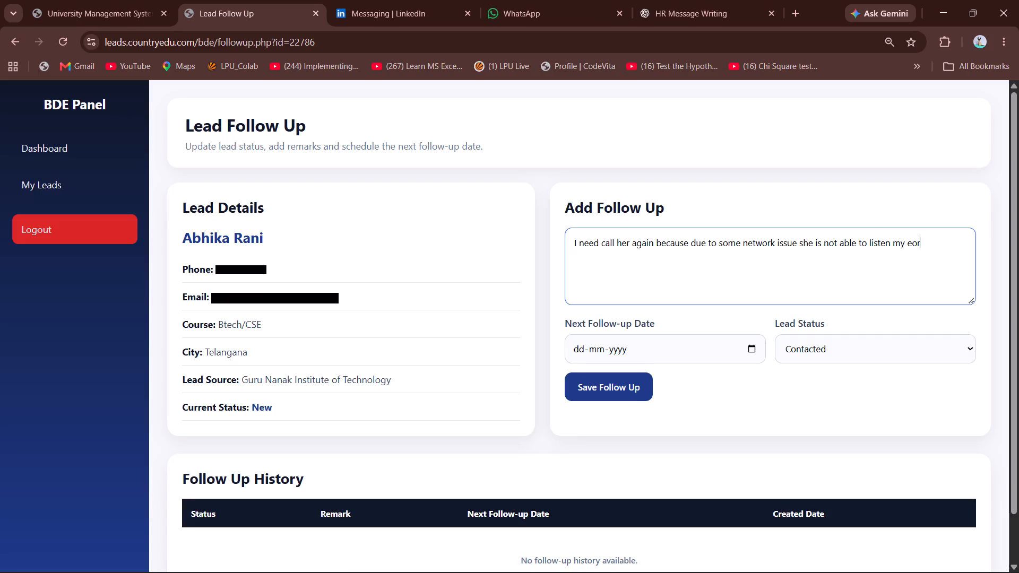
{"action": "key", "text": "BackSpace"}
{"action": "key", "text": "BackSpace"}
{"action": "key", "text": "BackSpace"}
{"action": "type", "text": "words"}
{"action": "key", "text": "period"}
Set Abhika's next follow-up date to today, 04-11-2026, and lead status to Follow Up Again, and save the follow-up.
{"action": "left_click", "coordinate": [726, 340]}
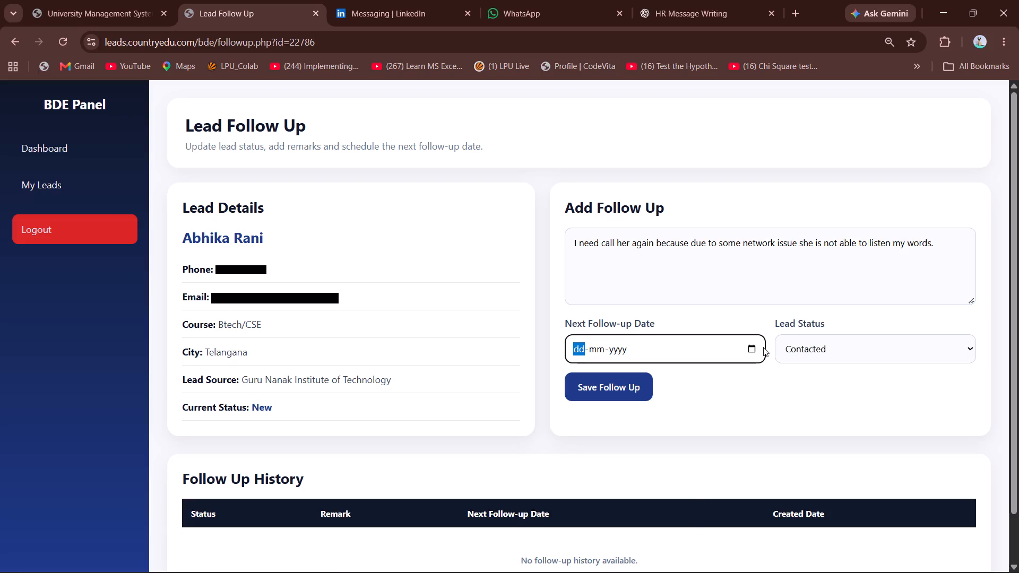
{"action": "left_click", "coordinate": [752, 347]}
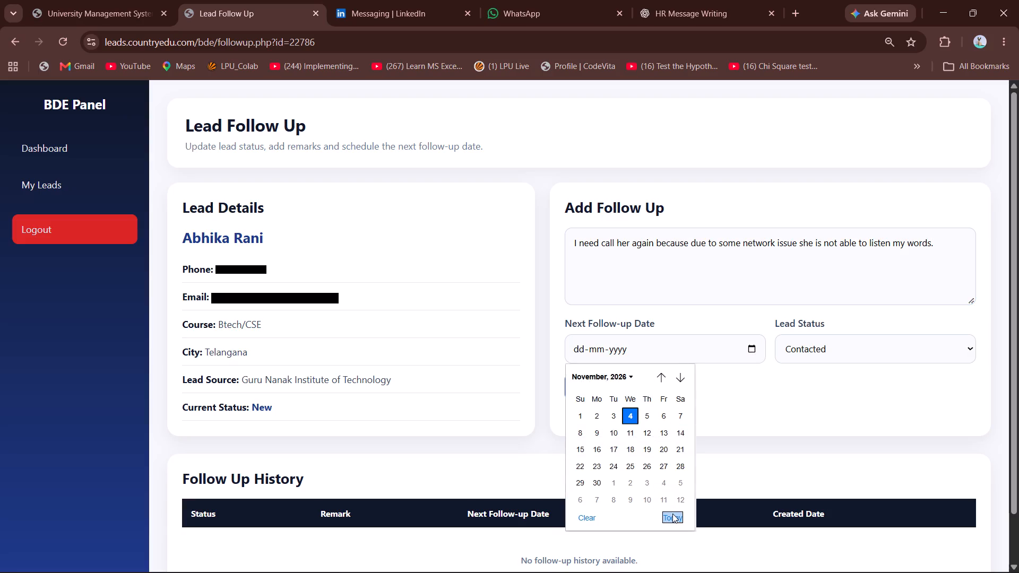
{"action": "left_click", "coordinate": [672, 514]}
{"action": "left_click", "coordinate": [850, 361]}
{"action": "left_click", "coordinate": [839, 396]}
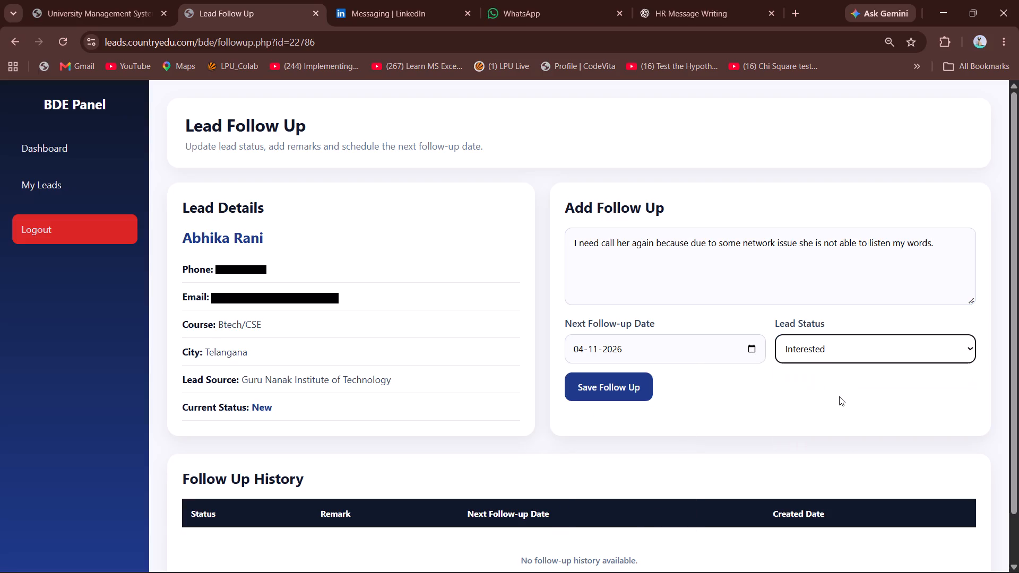
{"action": "left_click", "coordinate": [820, 353]}
{"action": "left_click", "coordinate": [821, 439]}
{"action": "left_click", "coordinate": [640, 396]}
Return to My Leads and enter the next student's full name in the Add Manual Lead form.
{"action": "left_click", "coordinate": [115, 178]}
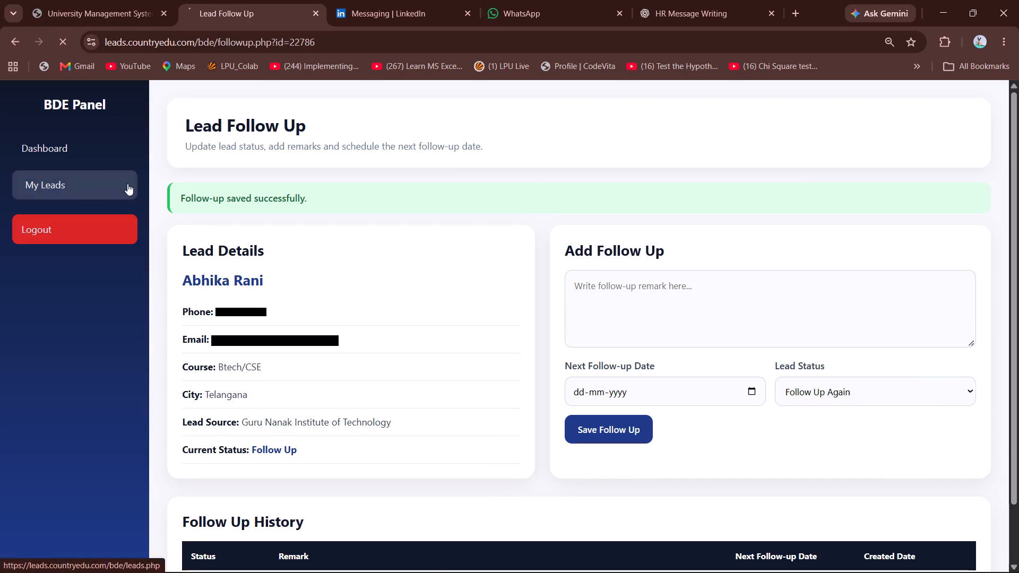
{"action": "left_click", "coordinate": [92, 198]}
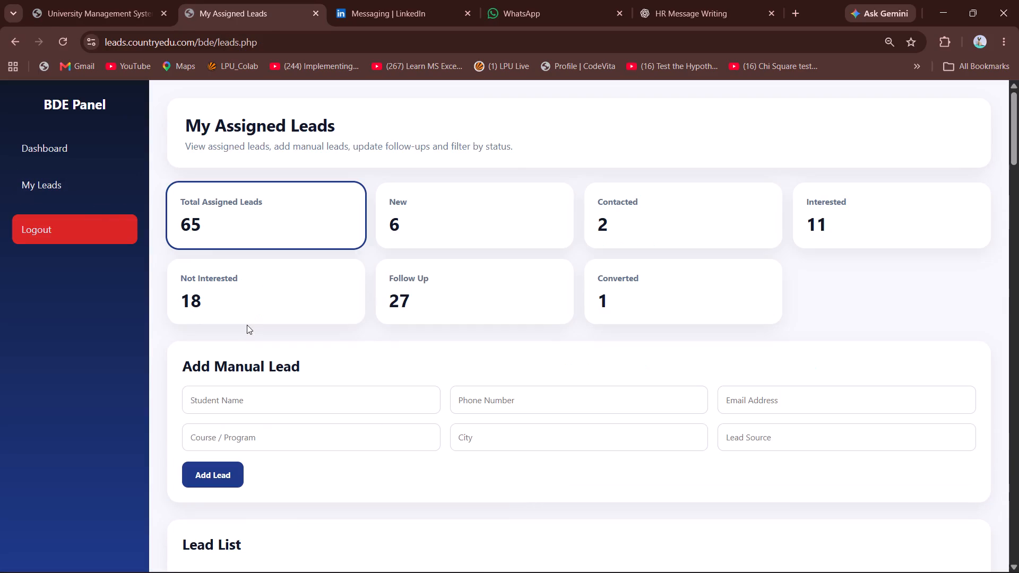
{"action": "left_click", "coordinate": [307, 393]}
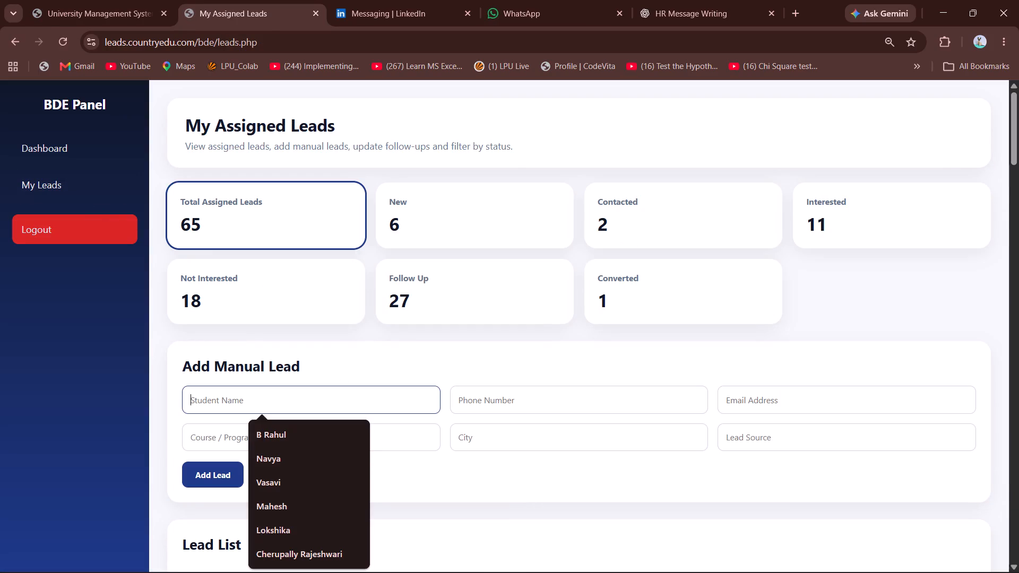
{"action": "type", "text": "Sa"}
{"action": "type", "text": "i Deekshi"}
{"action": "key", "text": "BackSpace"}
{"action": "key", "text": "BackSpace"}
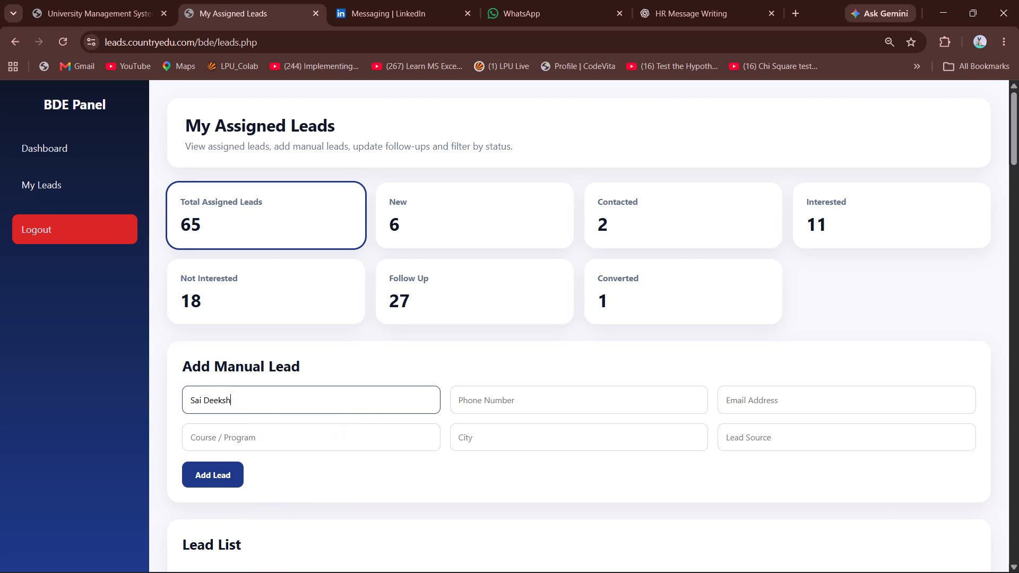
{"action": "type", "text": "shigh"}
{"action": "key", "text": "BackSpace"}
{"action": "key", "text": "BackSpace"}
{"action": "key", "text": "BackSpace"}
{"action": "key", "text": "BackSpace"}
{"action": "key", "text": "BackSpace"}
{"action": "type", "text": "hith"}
Enter the new student's phone number in the Add Manual Lead form.
{"action": "left_click", "coordinate": [514, 401]}
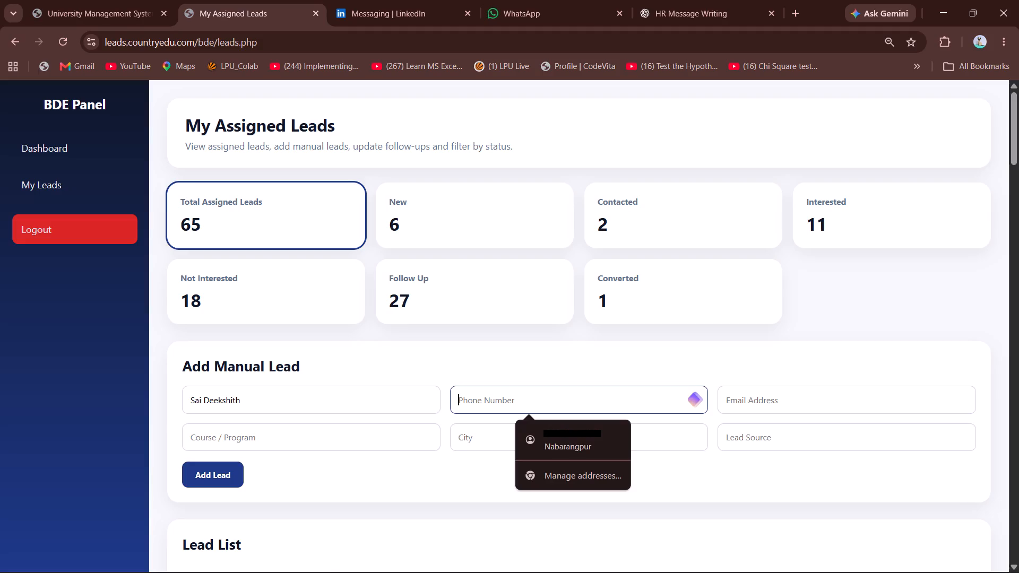
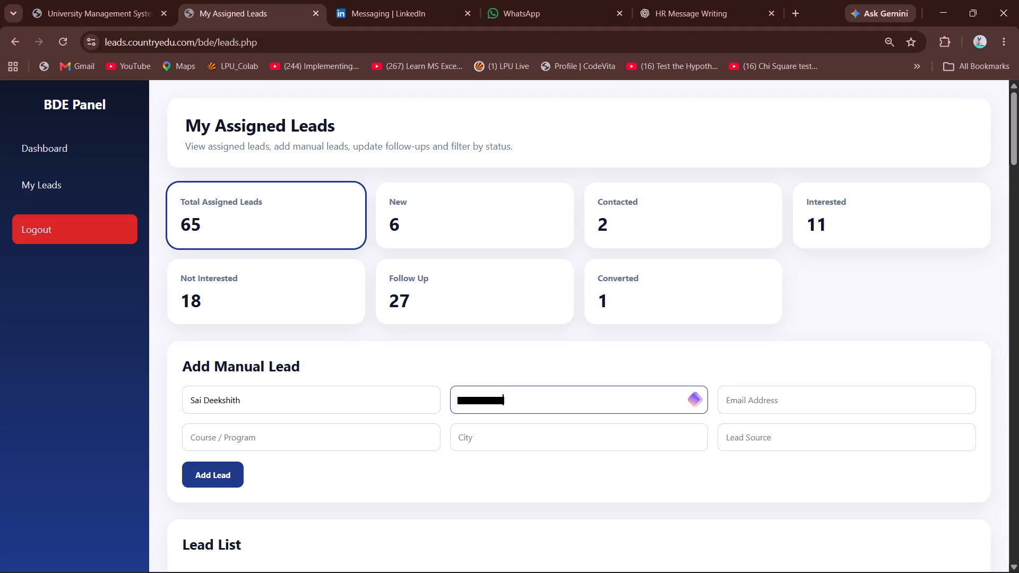
Enter the new student's email address in the Add Manual Lead form.
{"action": "left_click", "coordinate": [326, 409]}
{"action": "left_click", "coordinate": [519, 396]}
{"action": "left_click", "coordinate": [776, 406]}
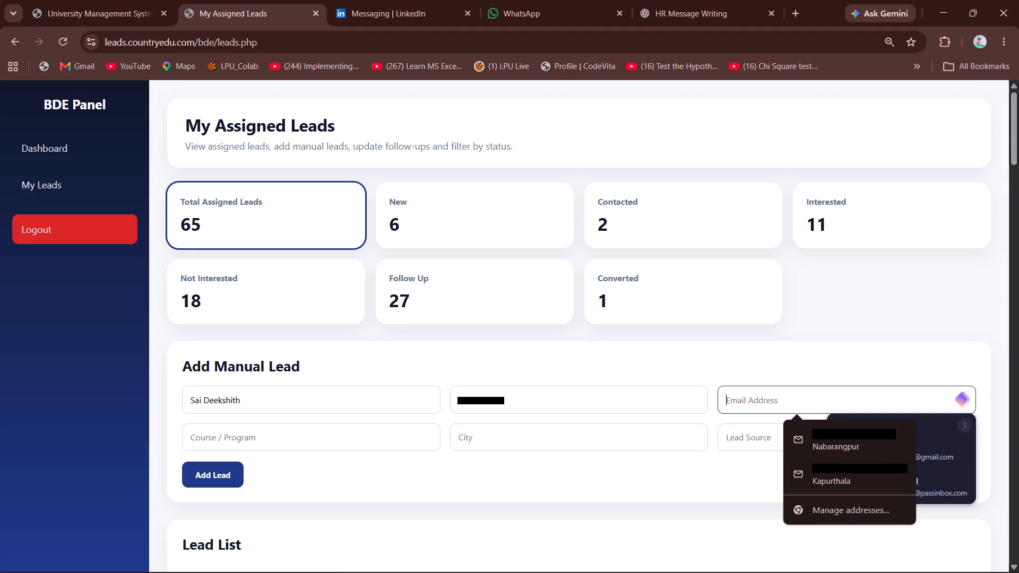
{"action": "left_click", "coordinate": [762, 403]}
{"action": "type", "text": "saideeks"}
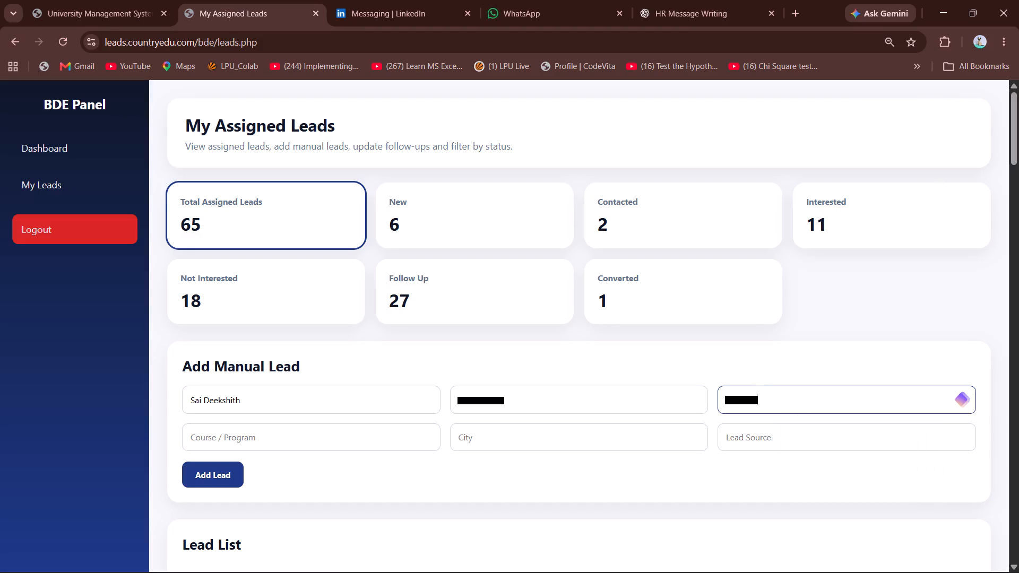
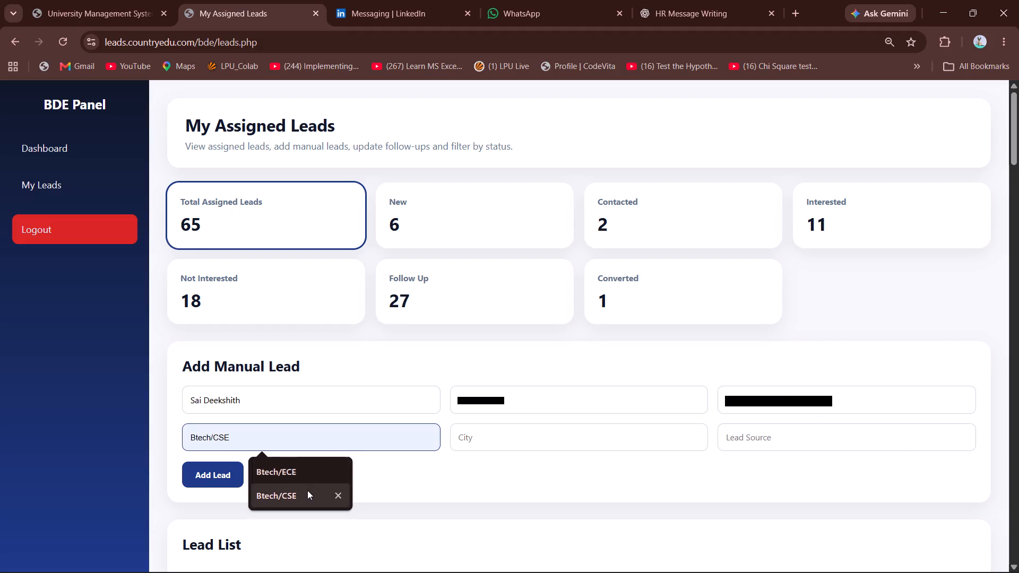
Set the city to Telangana and the lead source to Guru Nanak Institute of Technology, and submit the new lead.
{"action": "left_click", "coordinate": [521, 423]}
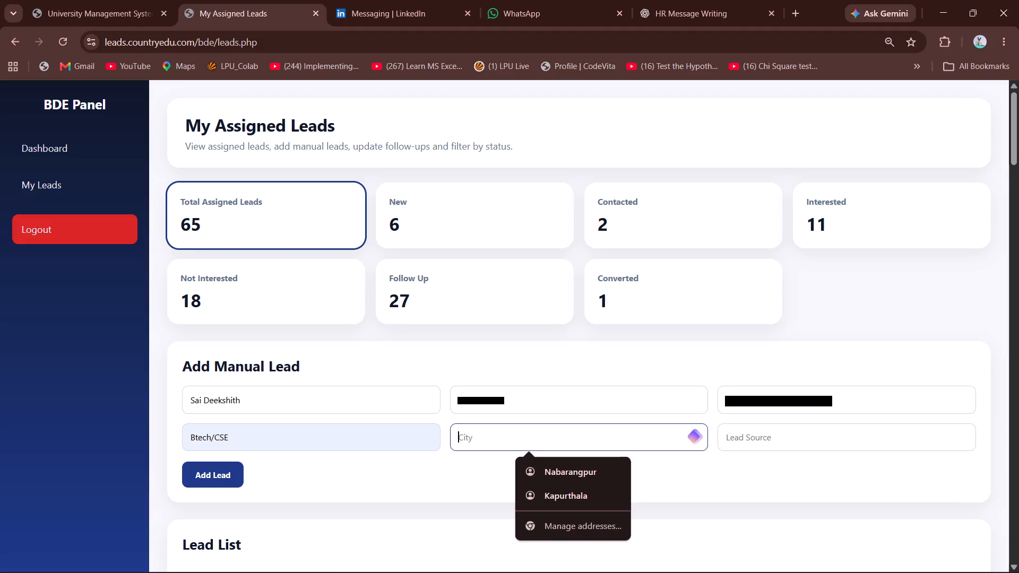
{"action": "left_click", "coordinate": [461, 436]}
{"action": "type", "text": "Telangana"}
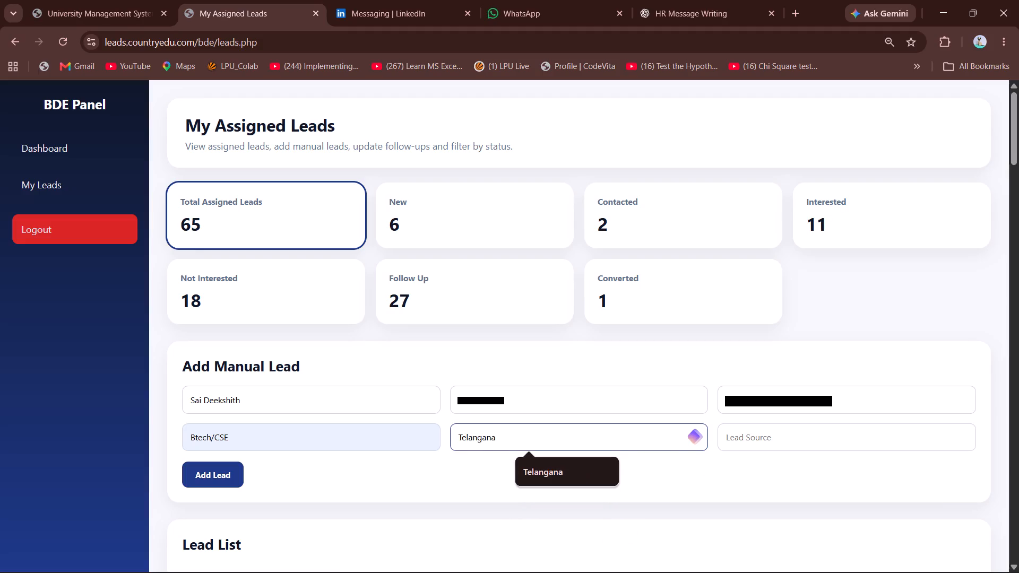
{"action": "left_click", "coordinate": [762, 428]}
{"action": "left_click", "coordinate": [802, 490]}
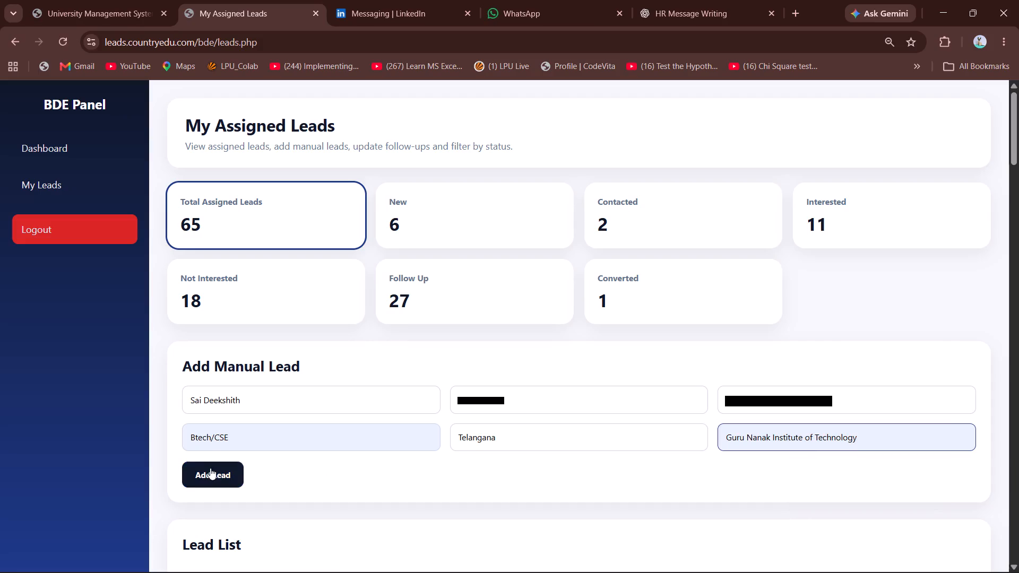
{"action": "left_click", "coordinate": [188, 471]}
Reload the assigned leads and open the follow-up page of the newly added lead in the Lead List.
{"action": "scroll", "coordinate": [443, 405], "scroll_direction": "down", "scroll_amount": 2}
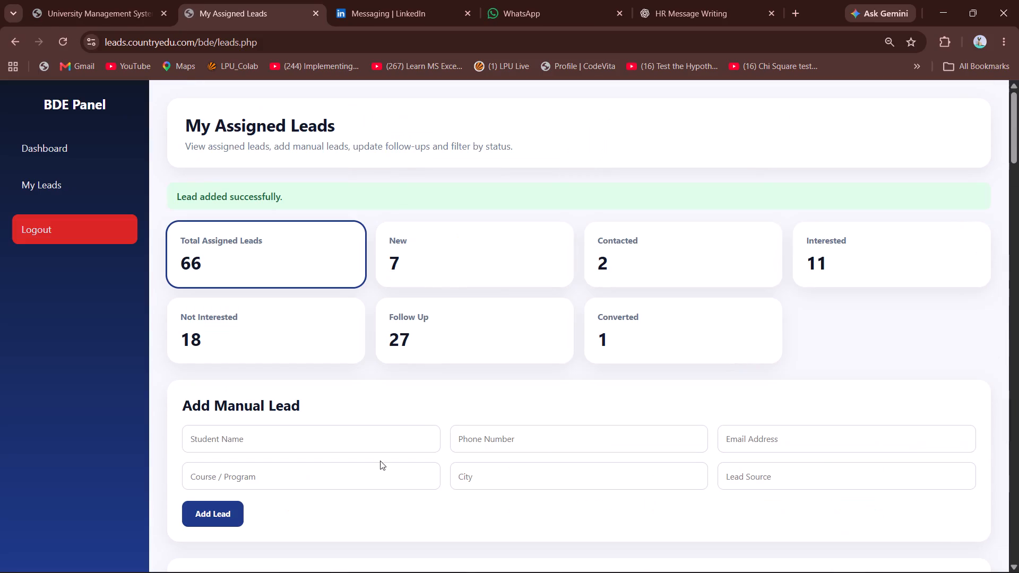
{"action": "scroll", "coordinate": [380, 461], "scroll_direction": "down", "scroll_amount": 7}
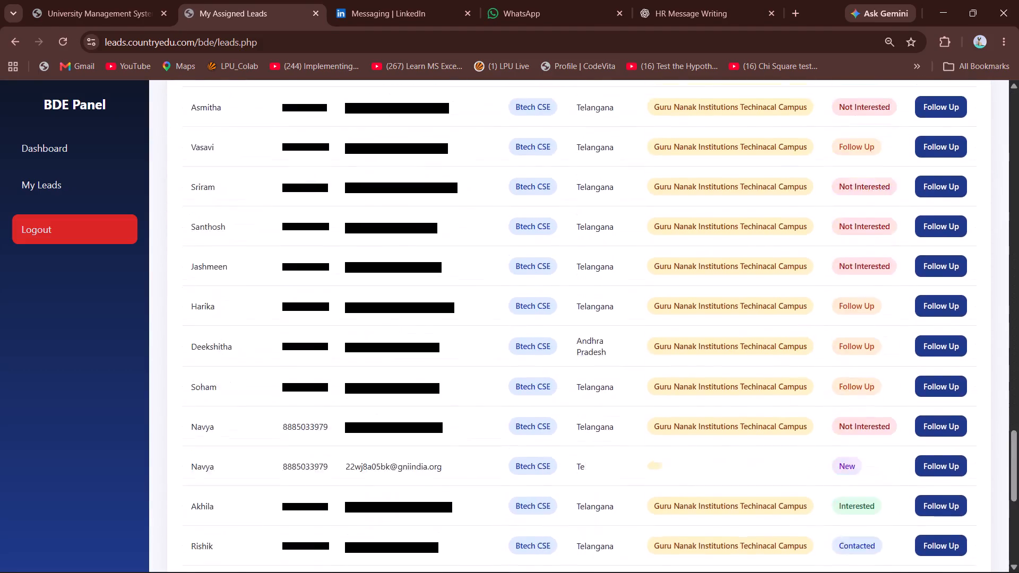
{"action": "scroll", "coordinate": [380, 461], "scroll_direction": "up", "scroll_amount": 14}
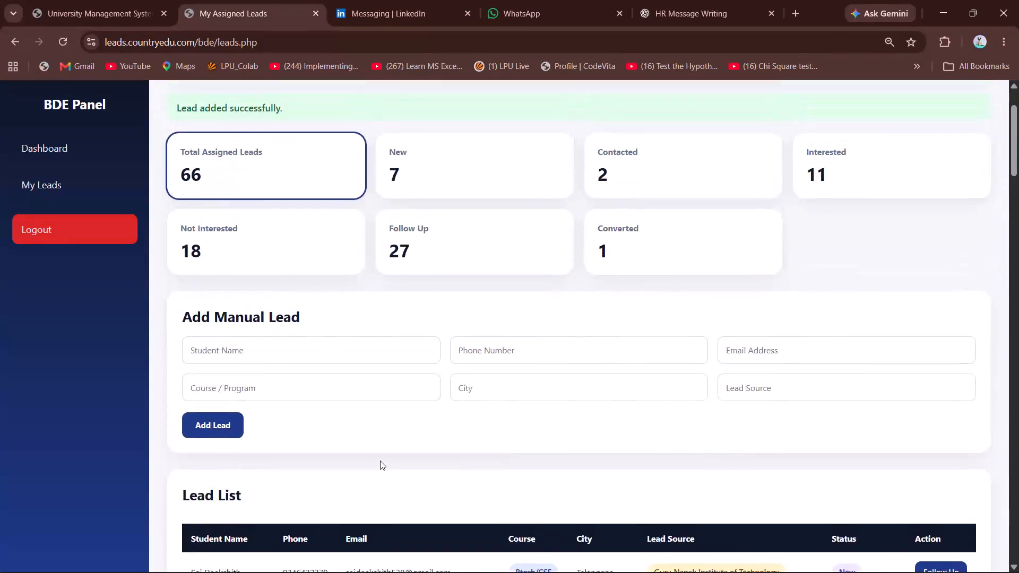
{"action": "scroll", "coordinate": [380, 461], "scroll_direction": "up", "scroll_amount": 2}
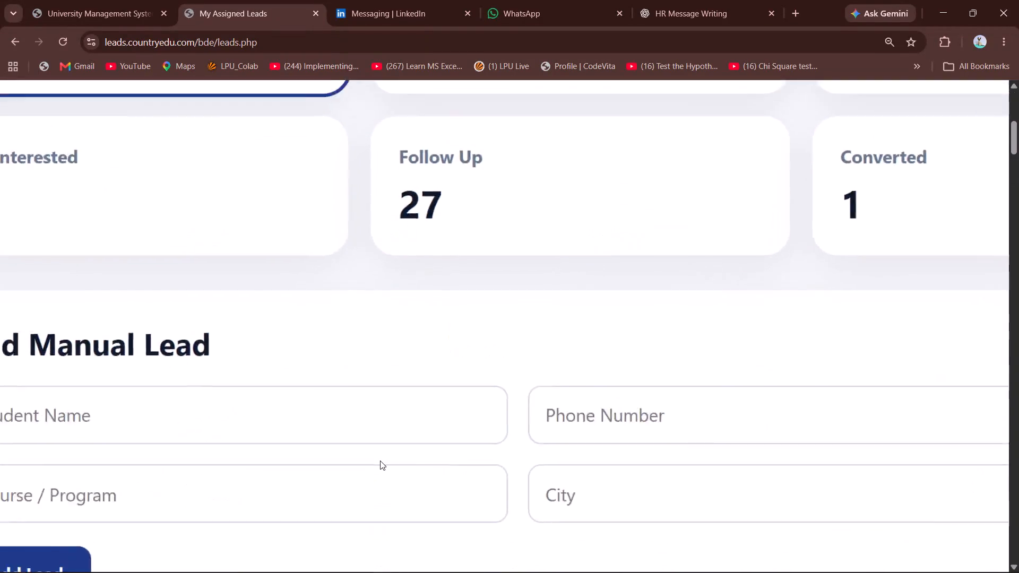
{"action": "scroll", "coordinate": [380, 461], "scroll_direction": "down", "scroll_amount": 1}
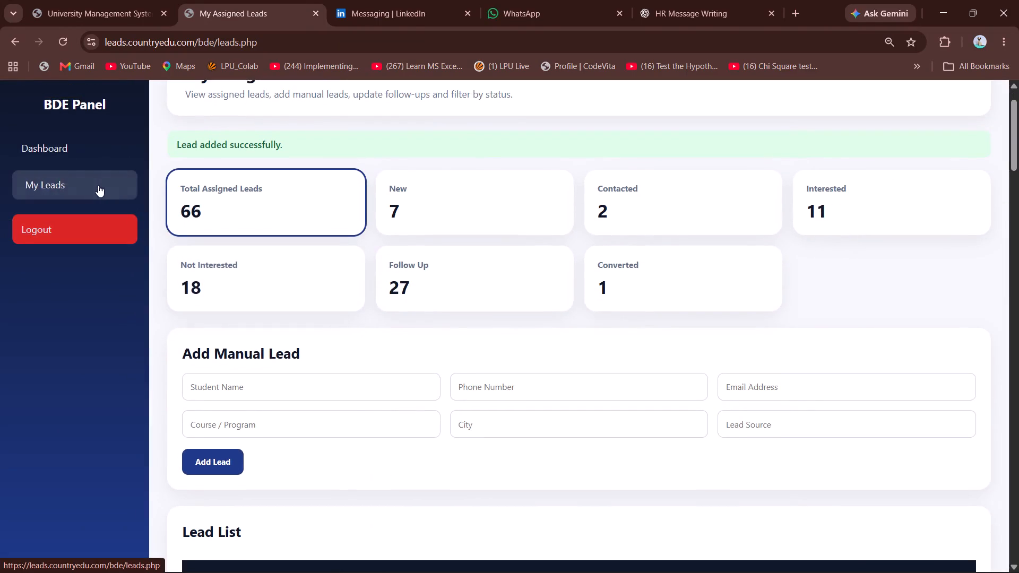
{"action": "left_click", "coordinate": [95, 185]}
{"action": "scroll", "coordinate": [285, 435], "scroll_direction": "down", "scroll_amount": 2}
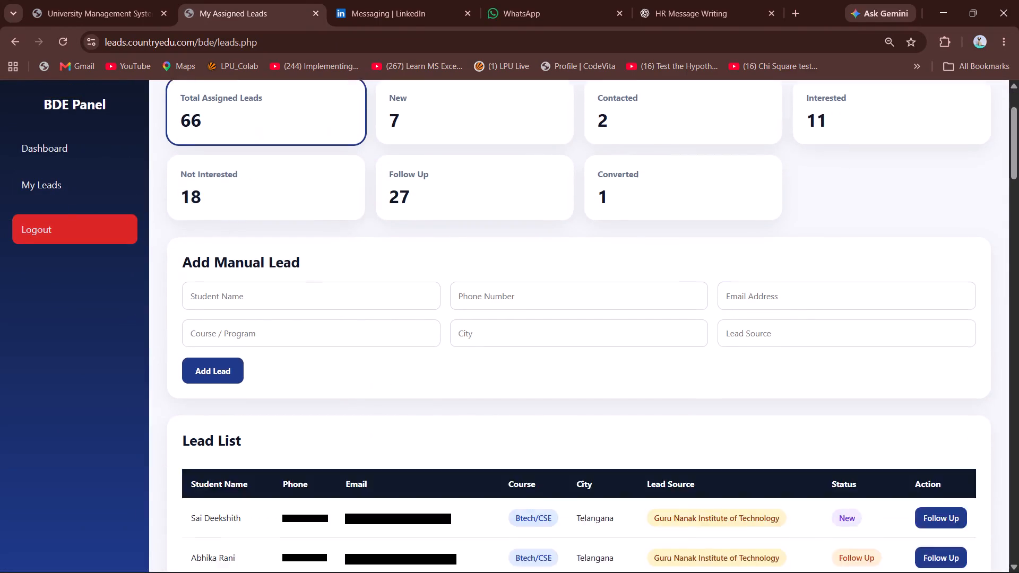
{"action": "scroll", "coordinate": [285, 435], "scroll_direction": "down", "scroll_amount": 1}
{"action": "scroll", "coordinate": [285, 435], "scroll_direction": "right", "scroll_amount": 1}
{"action": "left_click", "coordinate": [952, 247]}
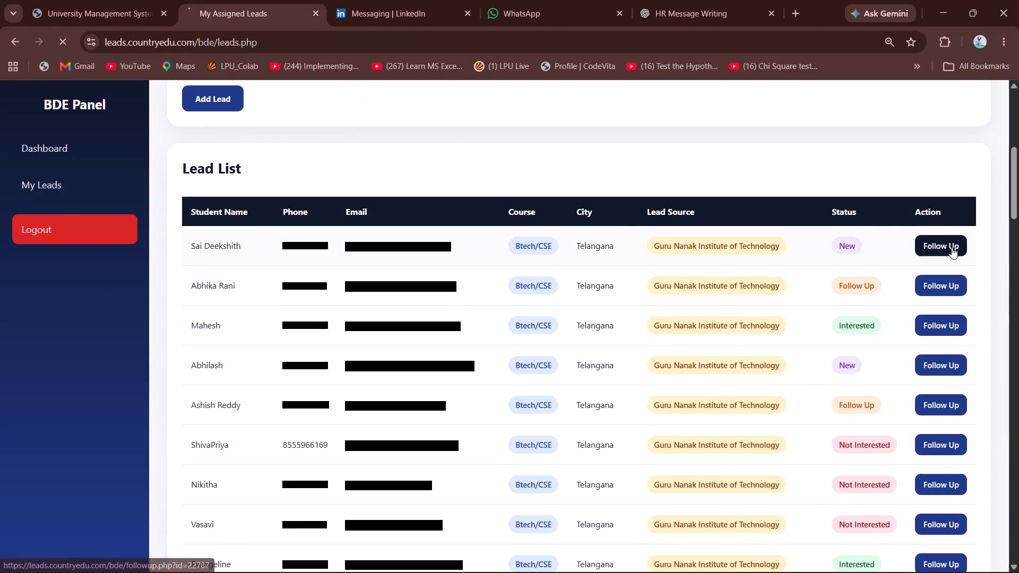
Enter the follow-up remark "He had not lifted my call so i need to contact him later onwards.".
{"action": "left_click", "coordinate": [607, 261]}
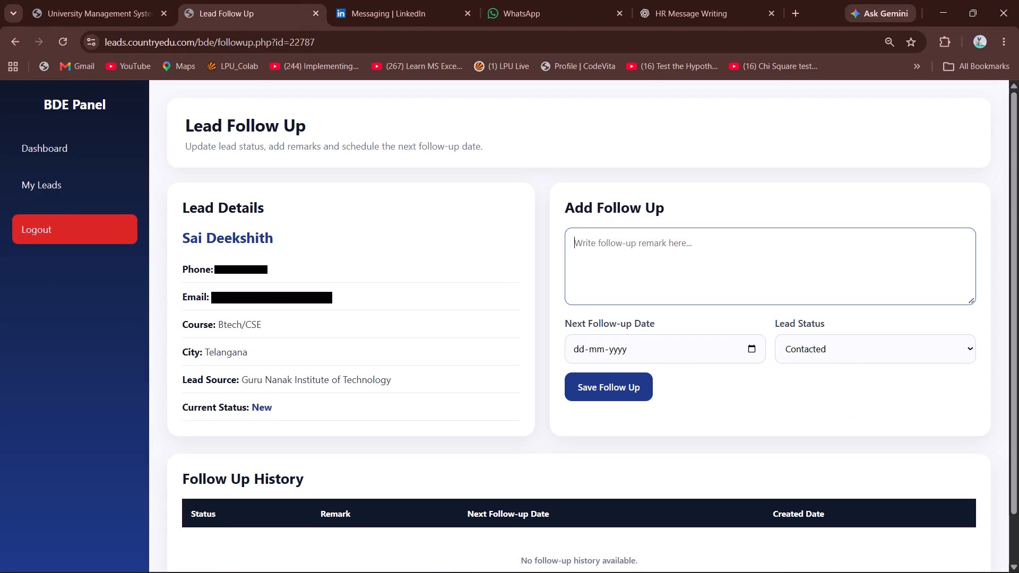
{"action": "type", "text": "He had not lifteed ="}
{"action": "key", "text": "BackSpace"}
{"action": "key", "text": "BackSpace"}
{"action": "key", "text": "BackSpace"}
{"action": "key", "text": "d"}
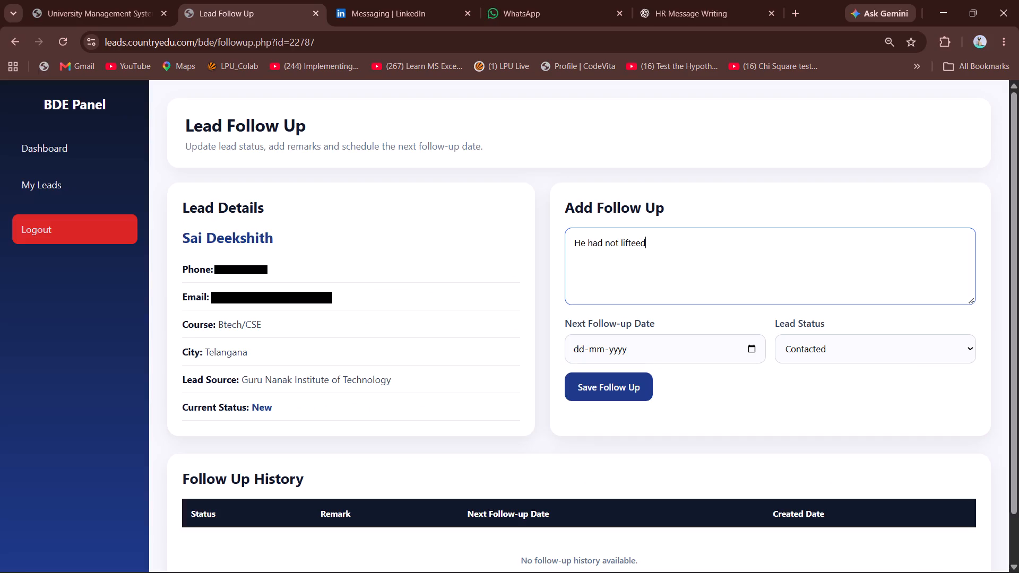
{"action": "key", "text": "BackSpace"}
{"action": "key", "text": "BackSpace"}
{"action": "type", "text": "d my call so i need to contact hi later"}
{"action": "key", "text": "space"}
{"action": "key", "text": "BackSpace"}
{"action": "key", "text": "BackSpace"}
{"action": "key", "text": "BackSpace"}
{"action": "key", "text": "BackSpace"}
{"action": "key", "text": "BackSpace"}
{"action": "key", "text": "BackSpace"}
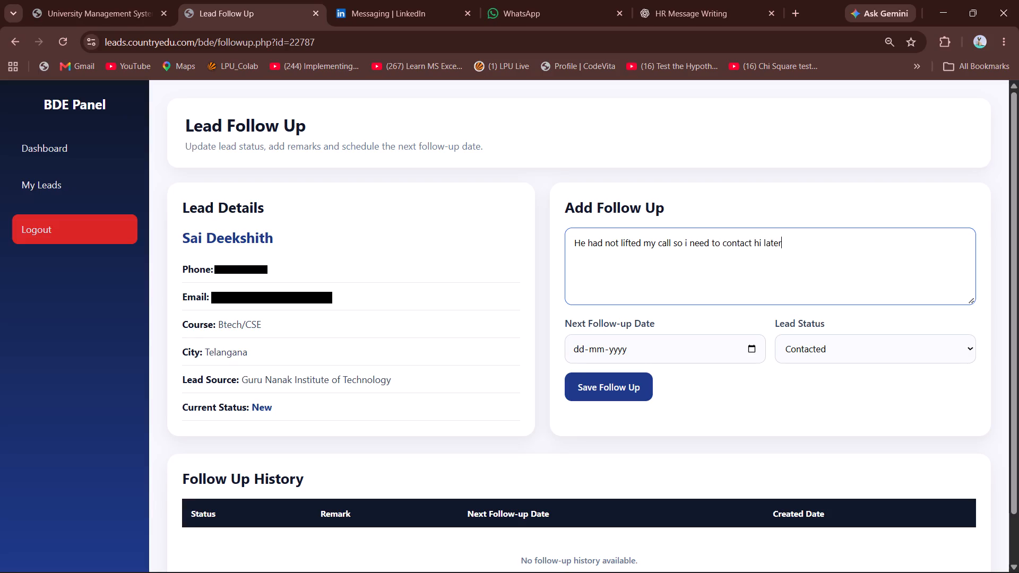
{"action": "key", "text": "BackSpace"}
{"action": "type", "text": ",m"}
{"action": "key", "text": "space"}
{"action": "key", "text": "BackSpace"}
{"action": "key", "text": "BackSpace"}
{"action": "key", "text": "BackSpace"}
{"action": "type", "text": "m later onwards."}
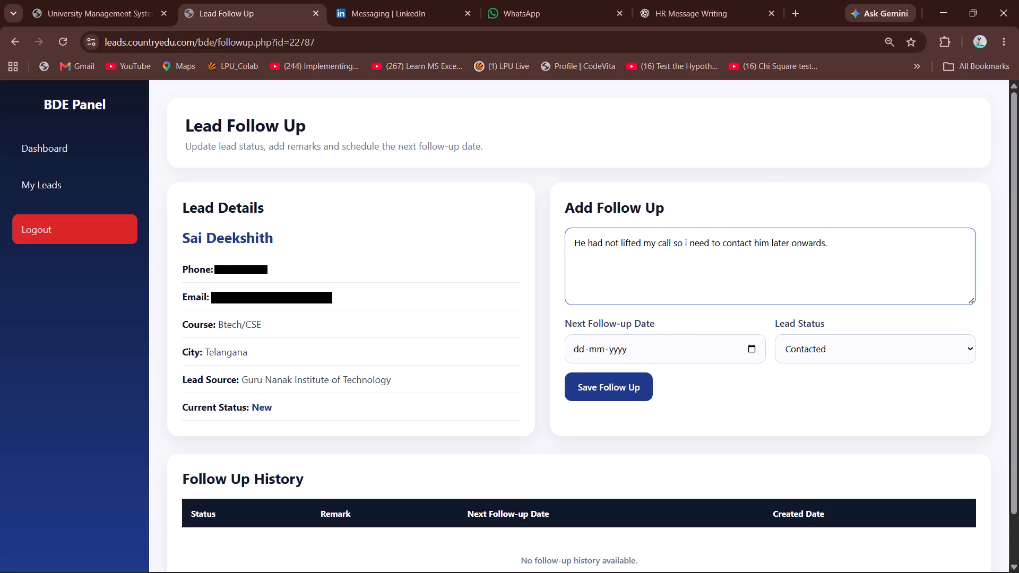
Set the next follow-up date to today, 04-11-2026, and the lead status to Follow Up Again, and save the follow-up.
{"action": "left_click", "coordinate": [698, 344]}
{"action": "left_click", "coordinate": [755, 348]}
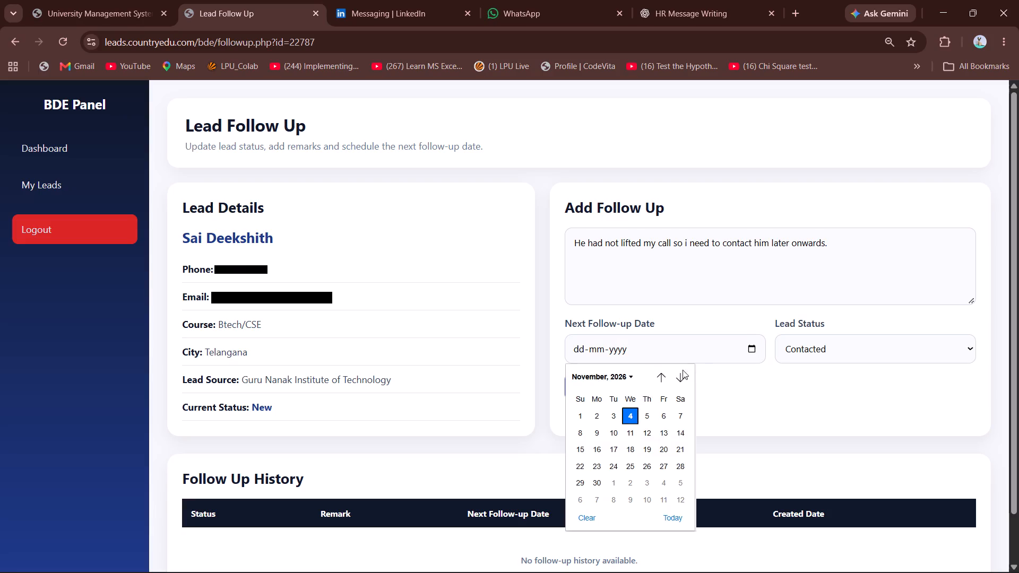
{"action": "left_click", "coordinate": [673, 518]}
{"action": "left_click", "coordinate": [870, 345]}
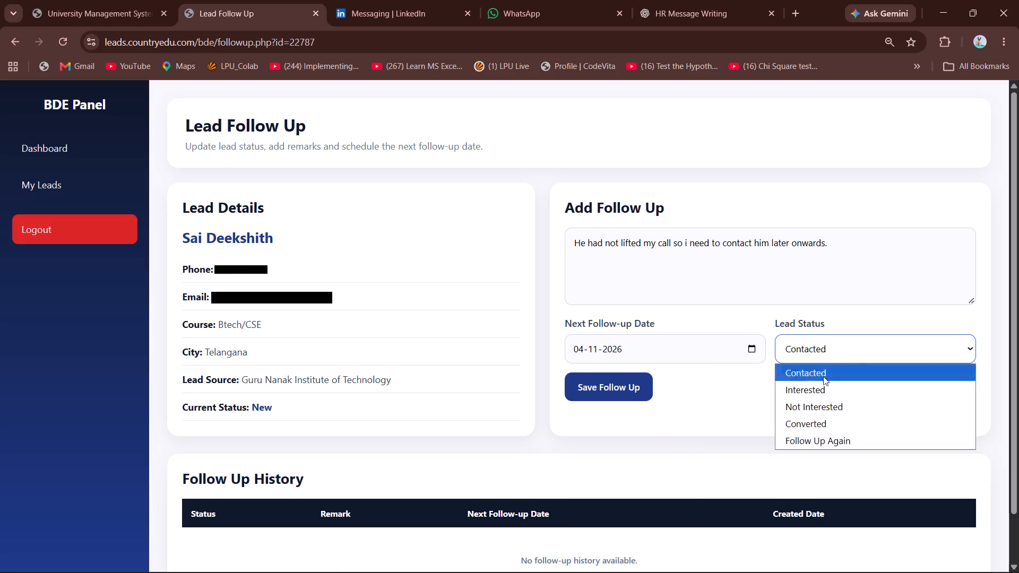
{"action": "left_click", "coordinate": [822, 439]}
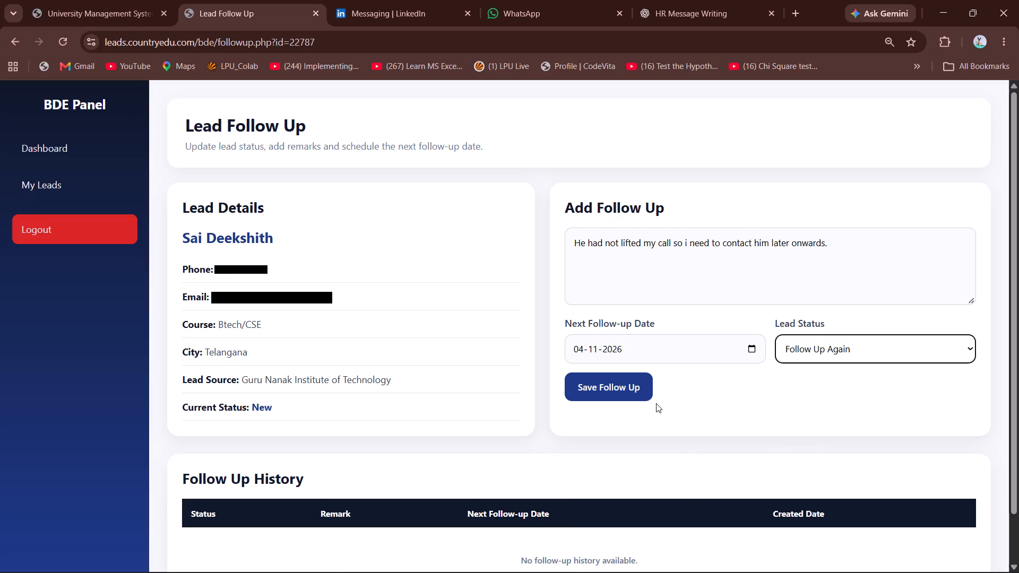
{"action": "left_click", "coordinate": [627, 389]}
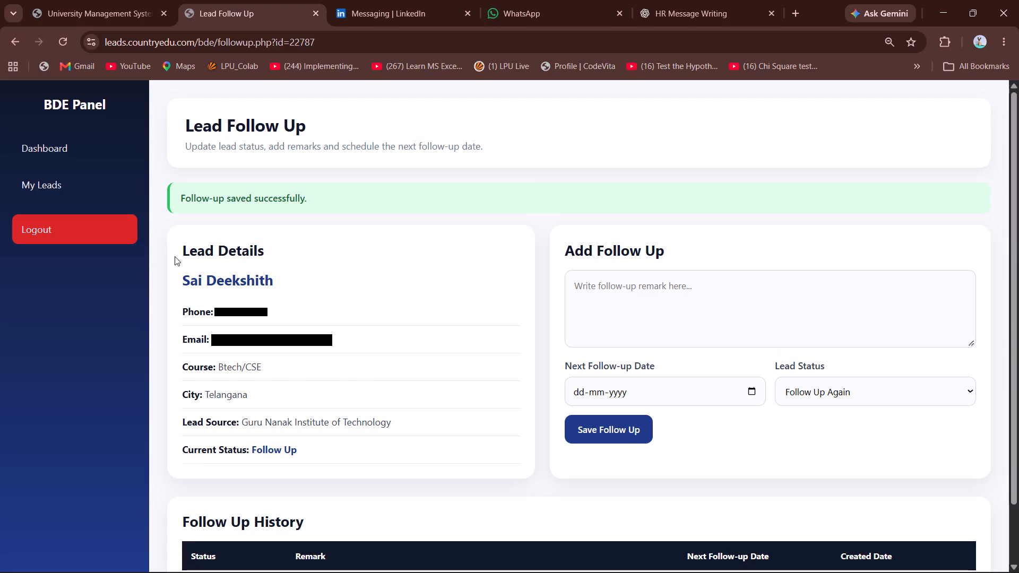
Return to the assigned leads page and enter the next student's name in the Add Manual Lead form.
{"action": "left_click", "coordinate": [67, 185]}
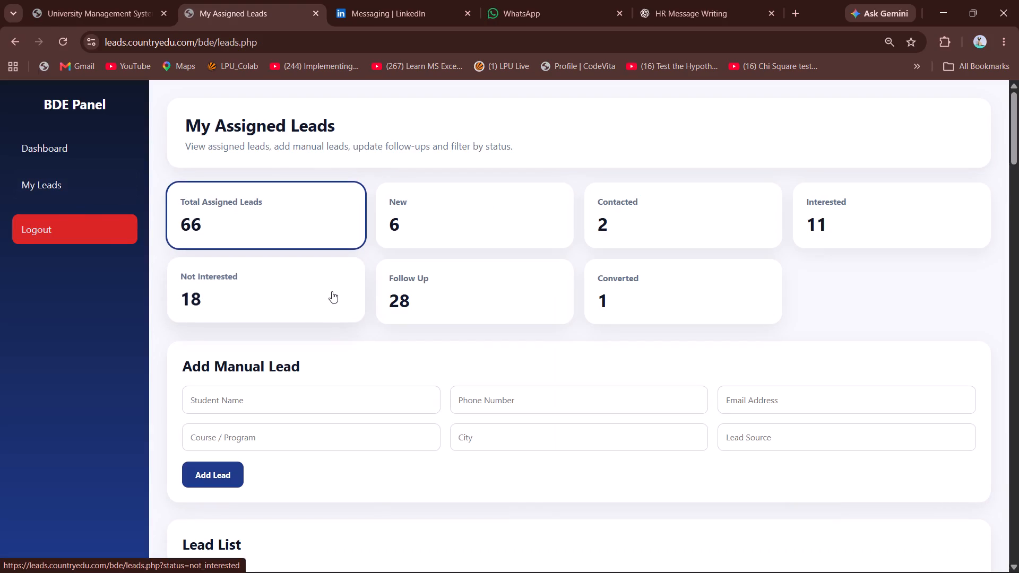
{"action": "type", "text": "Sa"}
{"action": "left_click", "coordinate": [290, 398]}
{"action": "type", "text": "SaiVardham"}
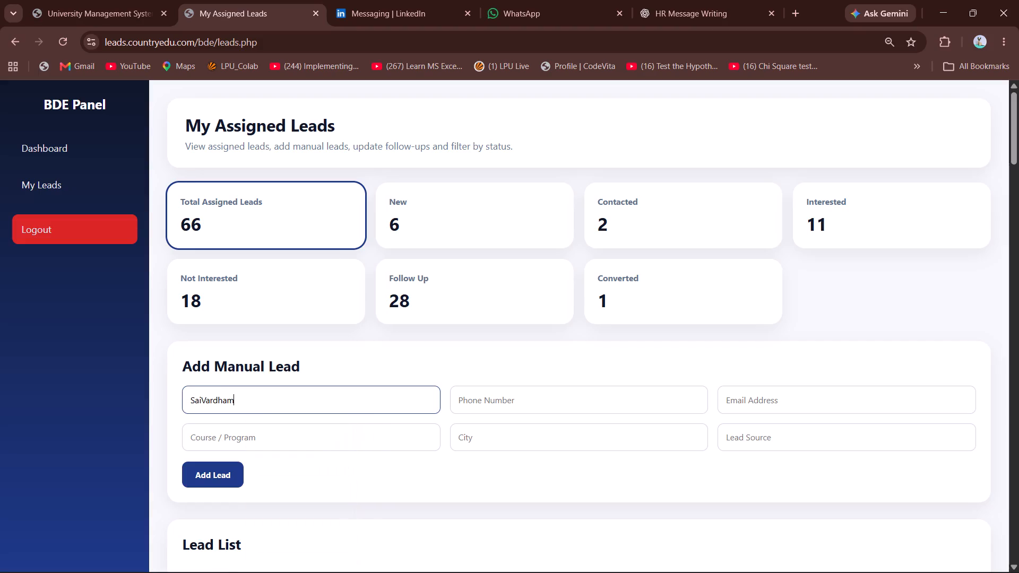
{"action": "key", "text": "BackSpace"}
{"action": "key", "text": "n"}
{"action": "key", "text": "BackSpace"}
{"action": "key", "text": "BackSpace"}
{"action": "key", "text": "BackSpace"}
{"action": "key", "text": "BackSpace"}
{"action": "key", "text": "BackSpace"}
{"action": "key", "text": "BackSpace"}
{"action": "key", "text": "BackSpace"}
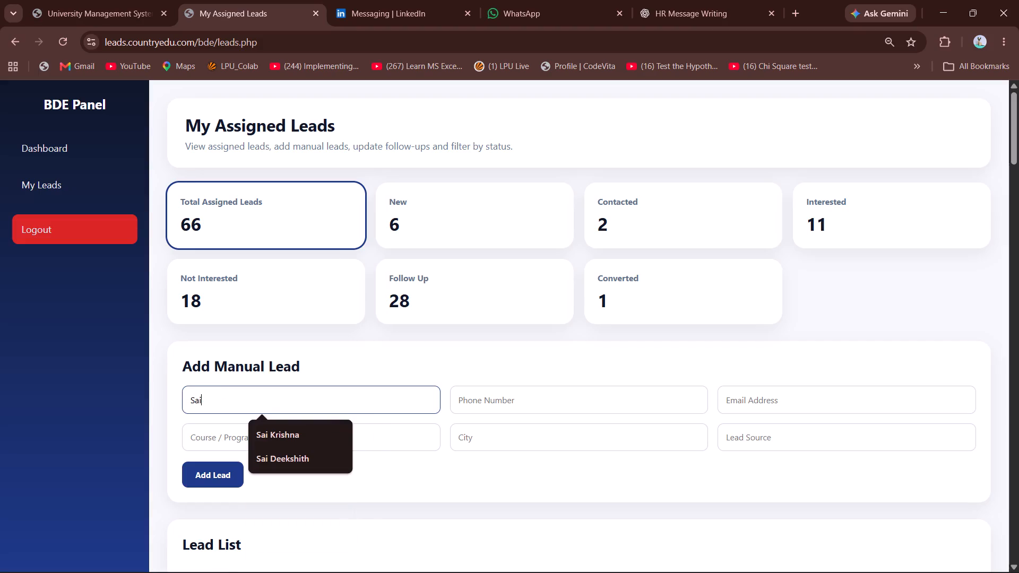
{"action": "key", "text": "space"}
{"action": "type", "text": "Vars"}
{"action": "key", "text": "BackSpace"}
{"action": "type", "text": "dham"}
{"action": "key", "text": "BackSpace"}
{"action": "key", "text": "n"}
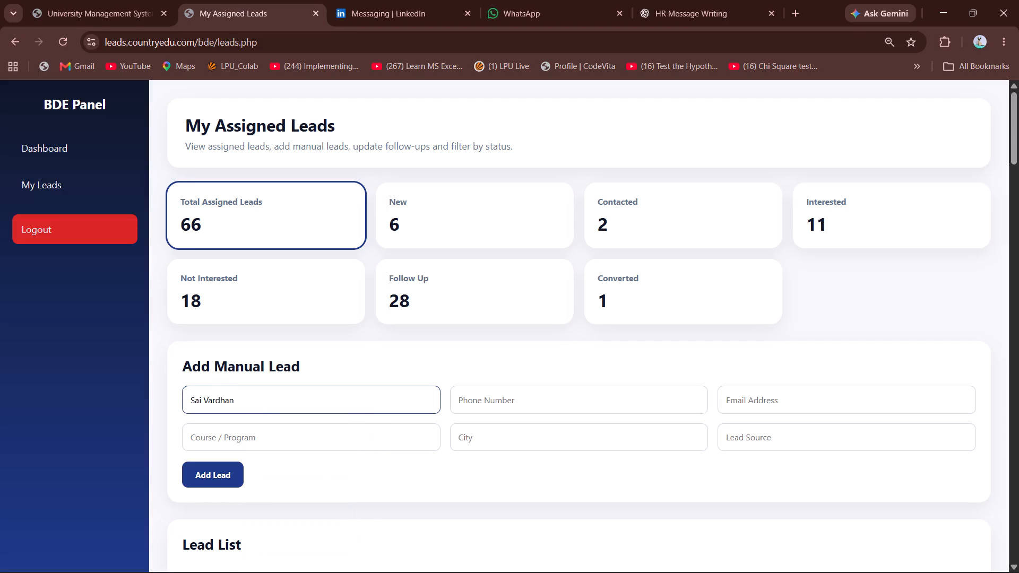
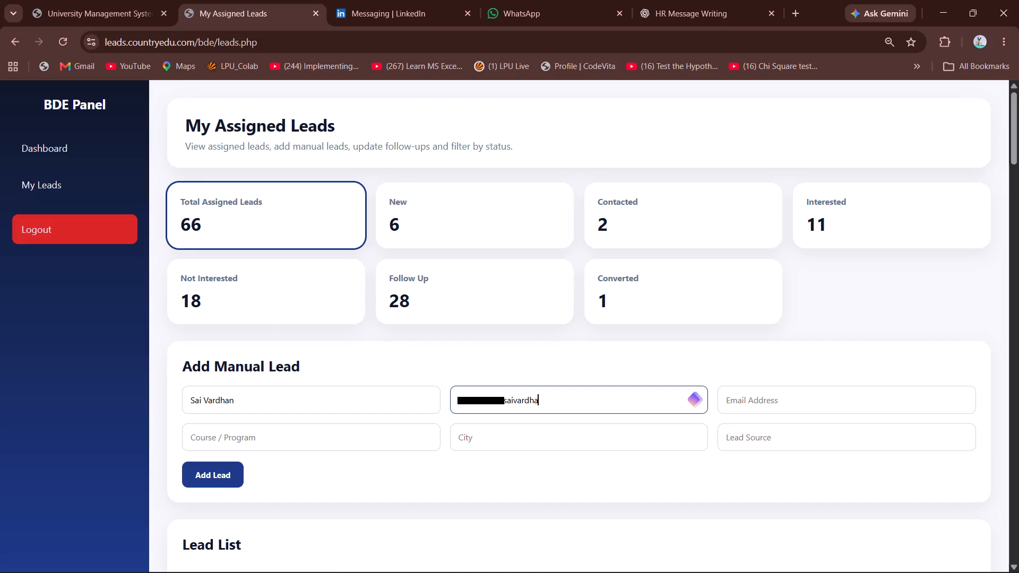
Clear the misplaced name text from the phone field of the Add Manual Lead form, leaving only the phone number.
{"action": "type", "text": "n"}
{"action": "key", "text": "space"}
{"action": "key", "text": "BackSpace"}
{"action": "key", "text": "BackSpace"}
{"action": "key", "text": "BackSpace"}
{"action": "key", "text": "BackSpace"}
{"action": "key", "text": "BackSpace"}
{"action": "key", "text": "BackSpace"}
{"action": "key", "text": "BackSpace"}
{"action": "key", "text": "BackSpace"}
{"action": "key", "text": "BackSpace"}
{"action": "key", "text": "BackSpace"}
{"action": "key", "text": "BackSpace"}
Enter the student's email address in the Add Manual Lead form.
{"action": "left_click", "coordinate": [737, 398]}
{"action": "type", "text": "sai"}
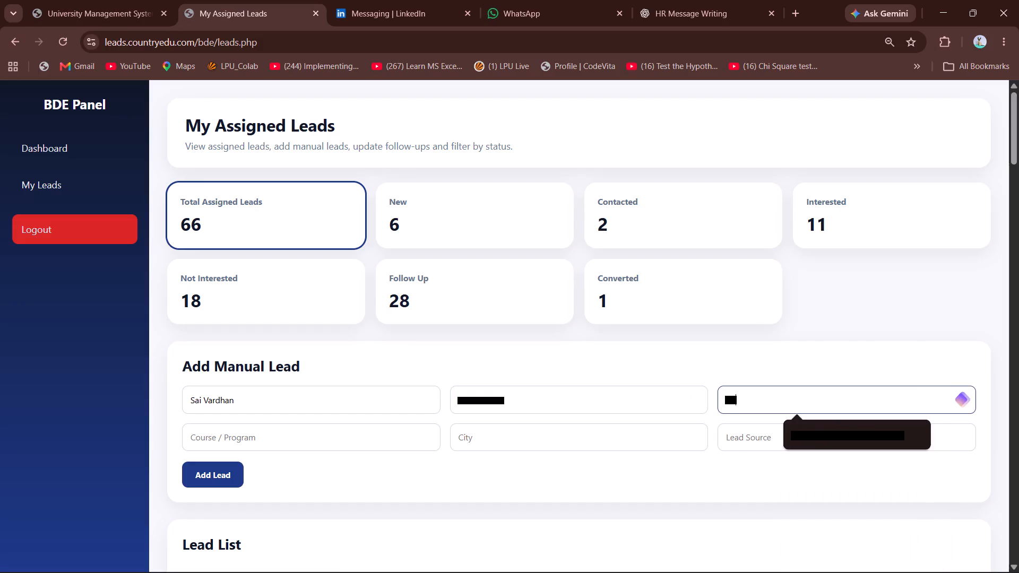
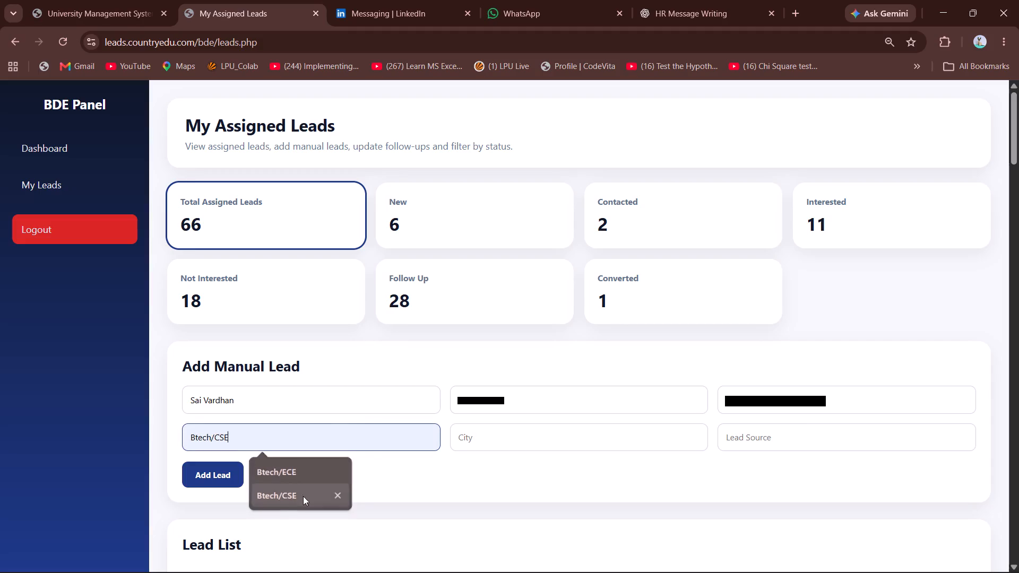
Set the lead's city to Telangana and lead source to Guru Nanak Institute of Technology, and add the lead.
{"action": "left_click", "coordinate": [494, 444]}
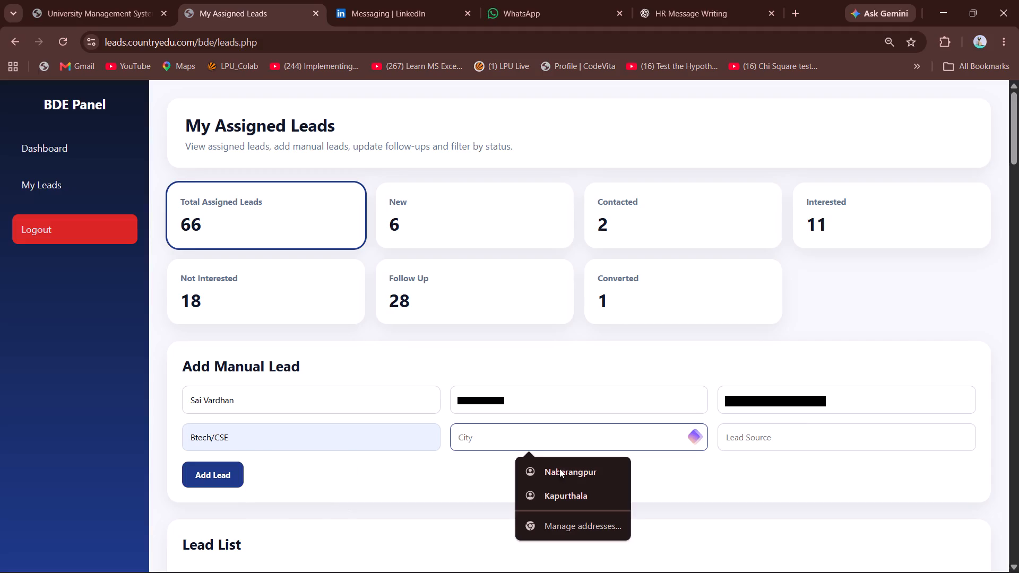
{"action": "left_click", "coordinate": [511, 441]}
{"action": "type", "text": "telangana"}
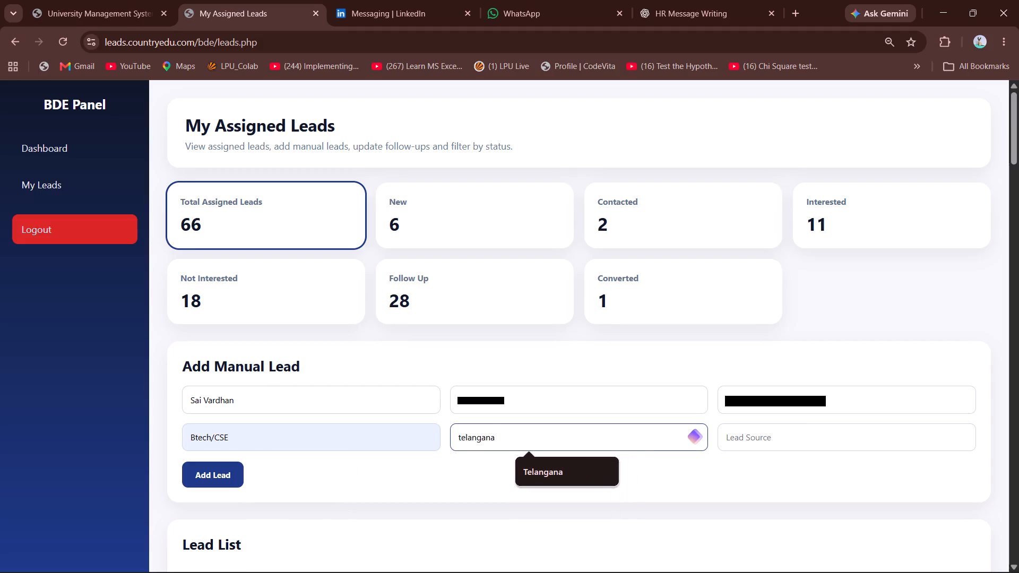
{"action": "left_click", "coordinate": [541, 475]}
{"action": "left_click", "coordinate": [792, 439]}
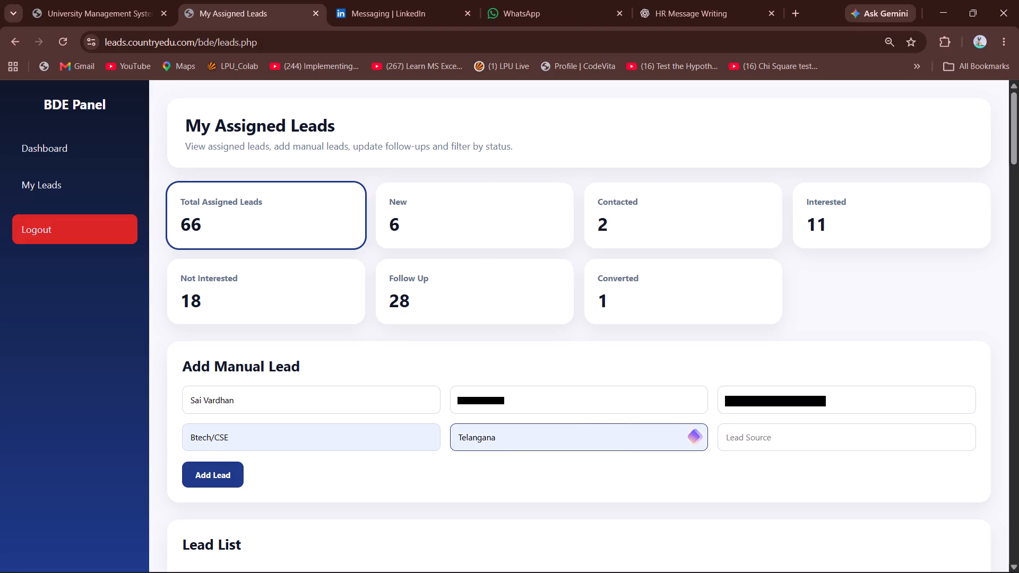
{"action": "left_click", "coordinate": [819, 491]}
{"action": "left_click", "coordinate": [192, 466]}
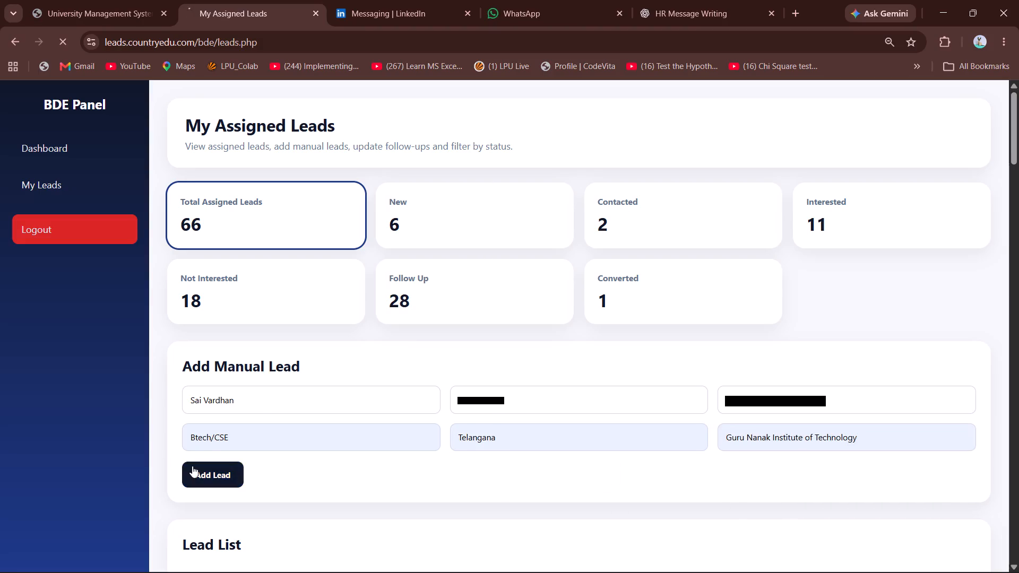
{"action": "left_click", "coordinate": [341, 447]}
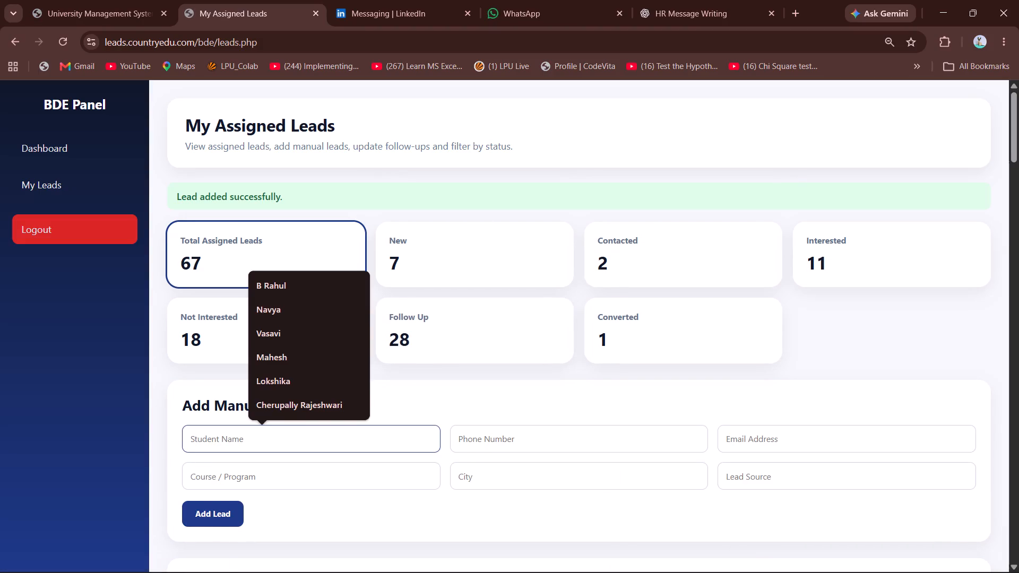
Open the follow-up form of the newly added lead at the top of the Lead List, ready for its remark.
{"action": "scroll", "coordinate": [594, 353], "scroll_direction": "down", "scroll_amount": 3}
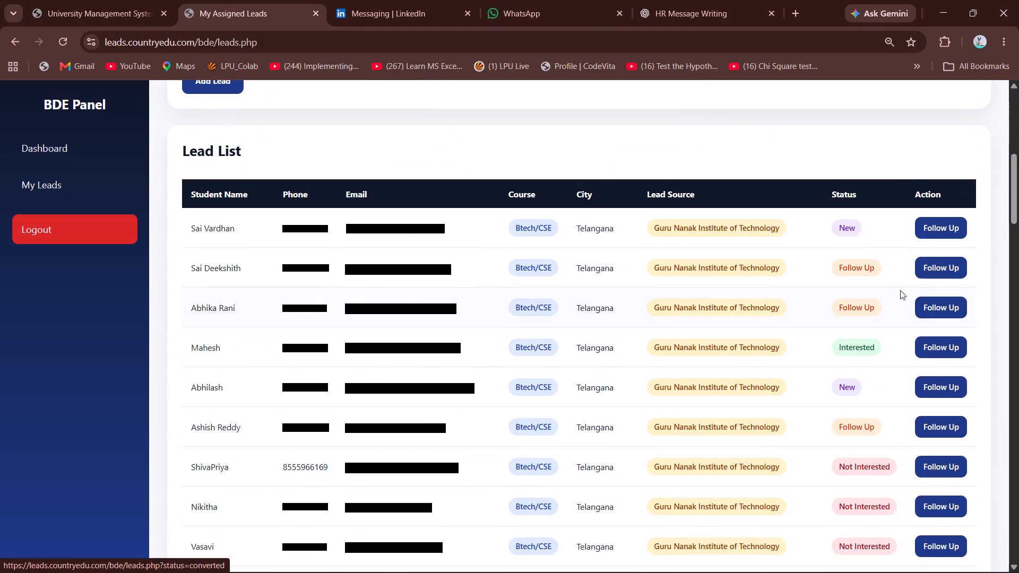
{"action": "left_click", "coordinate": [942, 235]}
{"action": "left_click", "coordinate": [633, 281]}
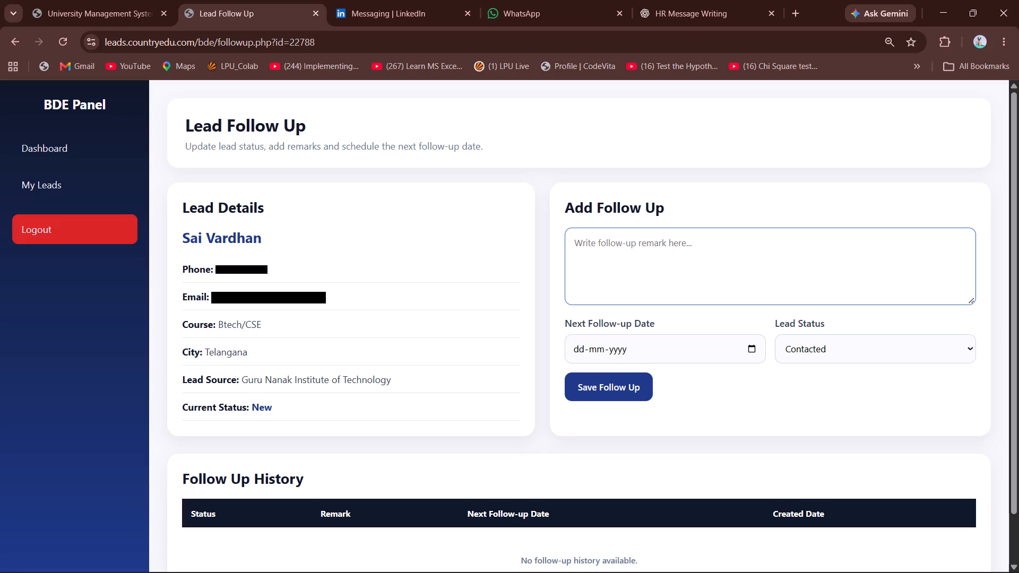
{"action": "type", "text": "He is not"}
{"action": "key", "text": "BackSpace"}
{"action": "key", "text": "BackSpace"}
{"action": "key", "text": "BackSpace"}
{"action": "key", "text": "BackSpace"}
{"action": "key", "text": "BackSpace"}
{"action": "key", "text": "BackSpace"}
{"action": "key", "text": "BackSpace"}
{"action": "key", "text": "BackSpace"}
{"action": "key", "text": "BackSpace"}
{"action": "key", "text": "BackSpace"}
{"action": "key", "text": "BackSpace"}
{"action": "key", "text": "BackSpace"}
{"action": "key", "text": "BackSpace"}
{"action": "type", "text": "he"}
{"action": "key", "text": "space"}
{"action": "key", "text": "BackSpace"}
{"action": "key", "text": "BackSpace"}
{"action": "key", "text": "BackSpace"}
Write the follow-up remark "He is planning for a abroad so he is not interested in any job oppurtunities.".
{"action": "type", "text": "He is planninf"}
{"action": "key", "text": "BackSpace"}
{"action": "type", "text": "g for a abo"}
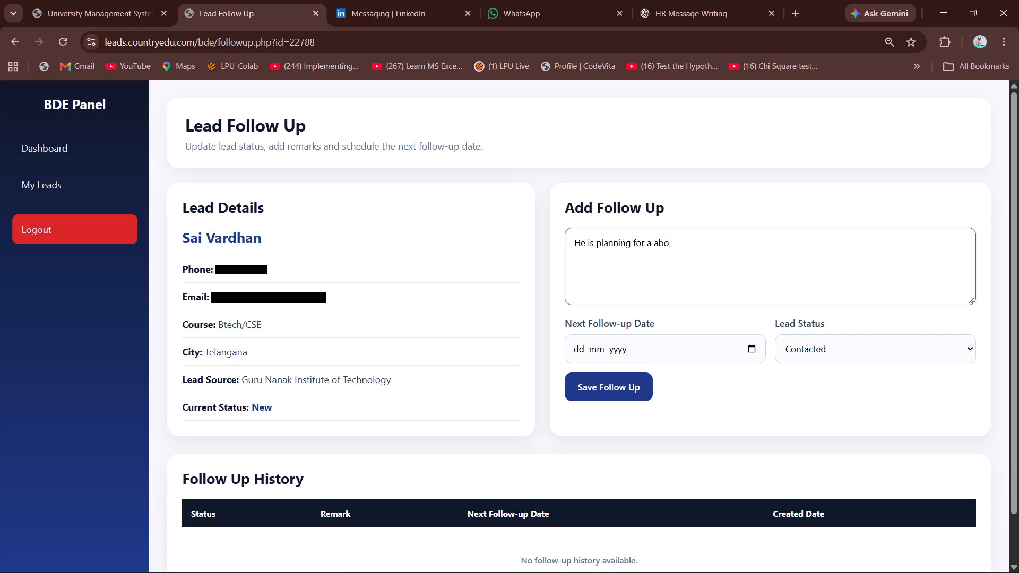
{"action": "key", "text": "BackSpace"}
{"action": "type", "text": "road so hi"}
{"action": "key", "text": "BackSpace"}
{"action": "type", "text": "e is not interested"}
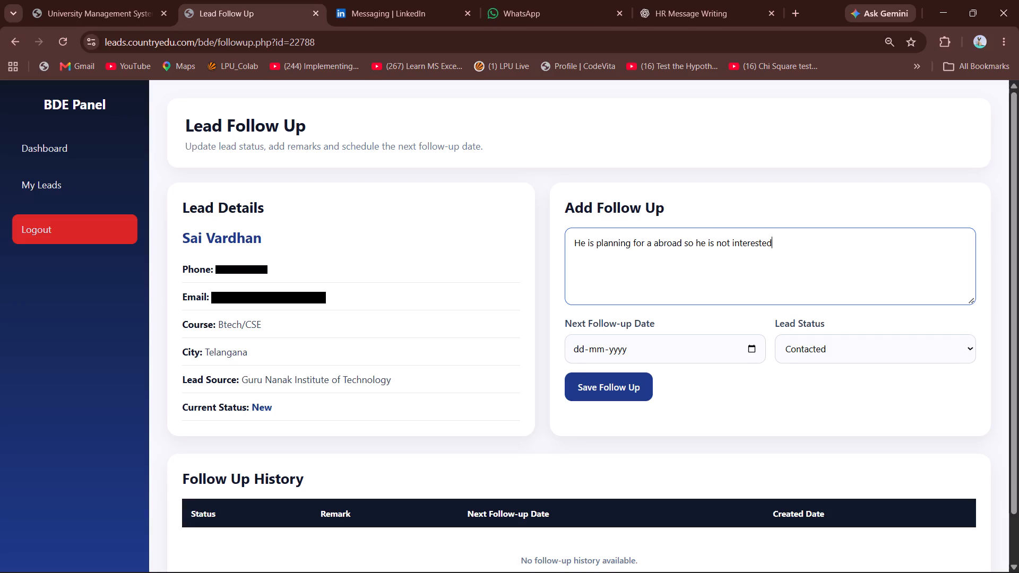
{"action": "type", "text": "i any"}
{"action": "key", "text": "BackSpace"}
{"action": "key", "text": "BackSpace"}
{"action": "key", "text": "BackSpace"}
{"action": "key", "text": "BackSpace"}
{"action": "key", "text": "BackSpace"}
{"action": "key", "text": "space"}
{"action": "type", "text": "in any job i"}
{"action": "key", "text": "BackSpace"}
{"action": "type", "text": "oppurtunitied"}
{"action": "key", "text": "BackSpace"}
{"action": "key", "text": "s"}
{"action": "key", "text": "period"}
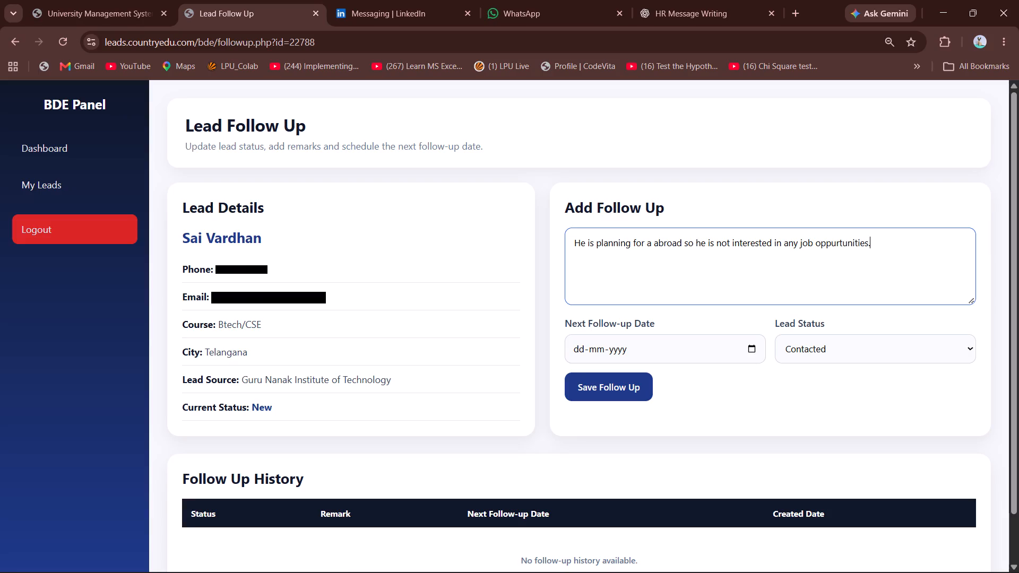
Set the next follow-up date to 04-11-2026 and the lead status to Not Interested, and save the follow-up.
{"action": "left_click", "coordinate": [745, 349]}
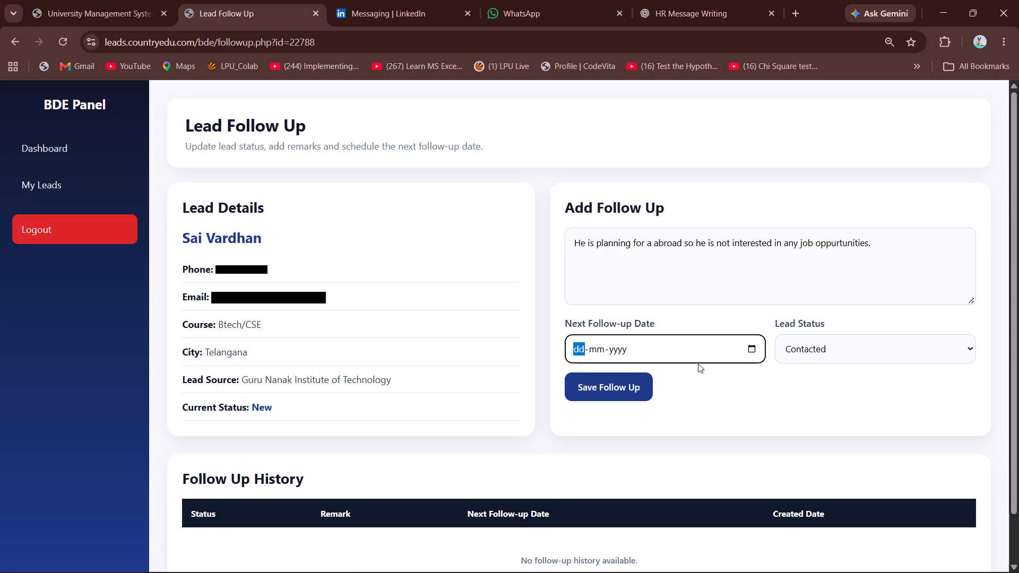
{"action": "left_click", "coordinate": [749, 346]}
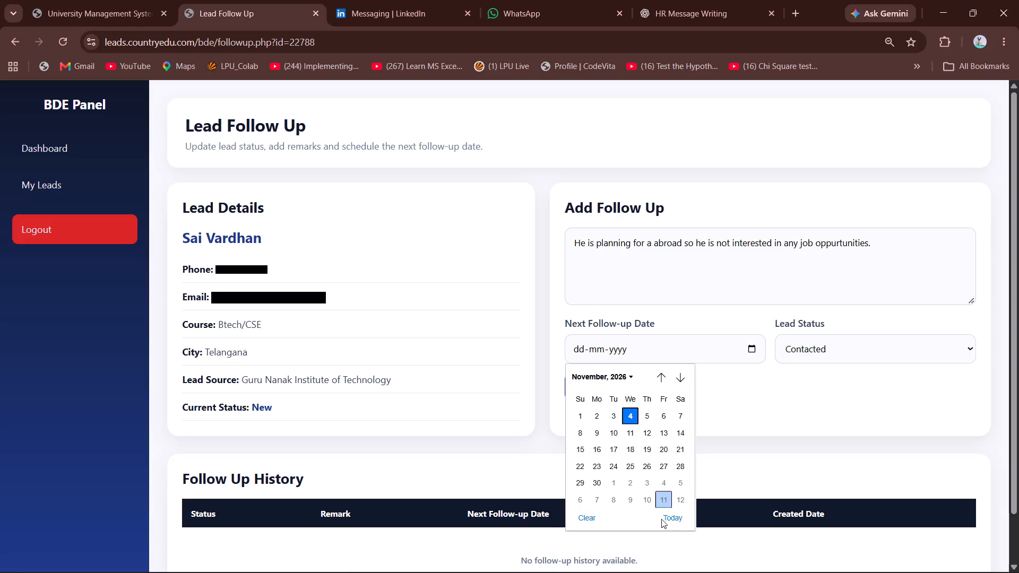
{"action": "left_click", "coordinate": [664, 516]}
{"action": "left_click", "coordinate": [853, 353]}
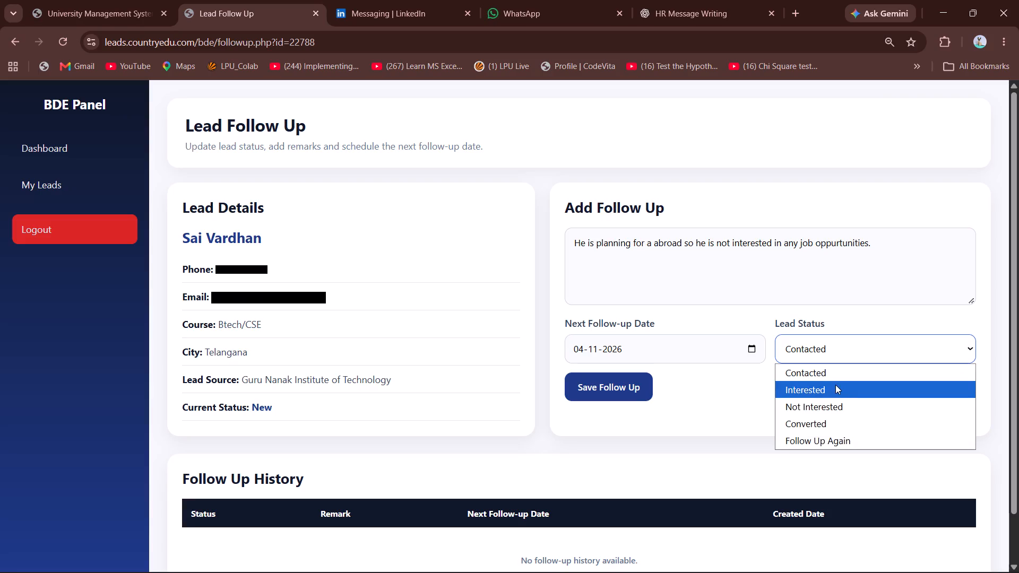
{"action": "left_click", "coordinate": [825, 411]}
{"action": "left_click", "coordinate": [601, 381]}
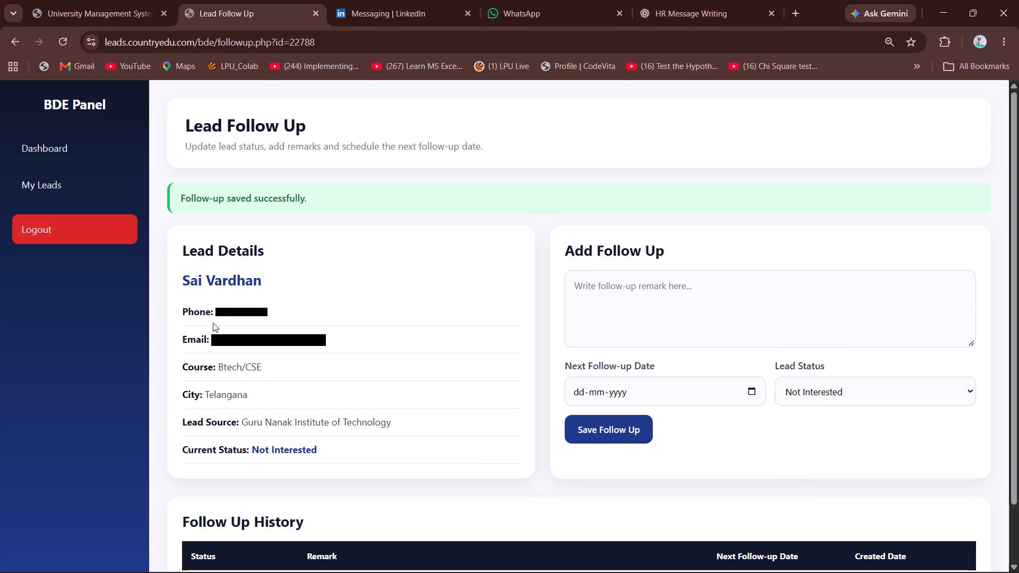
Return to the assigned leads page and start a new manual lead at the student name.
{"action": "left_click", "coordinate": [56, 188]}
{"action": "left_click", "coordinate": [345, 397]}
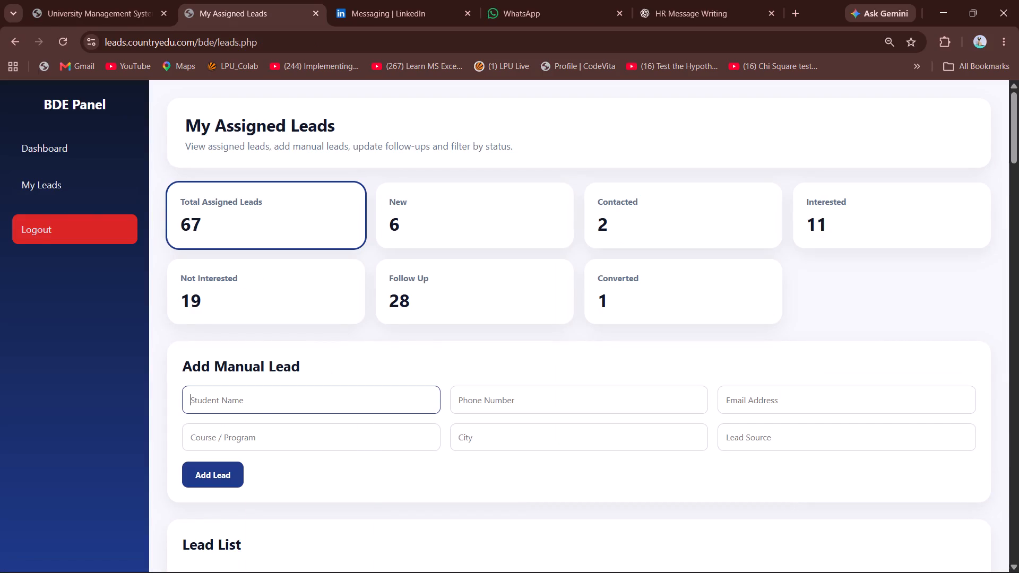
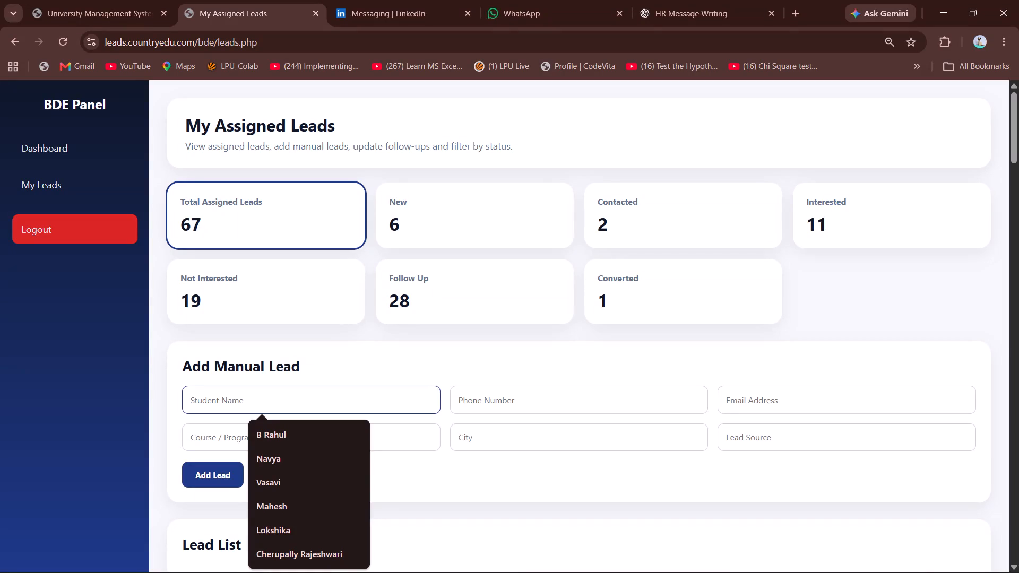
Enter the student's full name for the new manual lead, capitalising both first name and surname.
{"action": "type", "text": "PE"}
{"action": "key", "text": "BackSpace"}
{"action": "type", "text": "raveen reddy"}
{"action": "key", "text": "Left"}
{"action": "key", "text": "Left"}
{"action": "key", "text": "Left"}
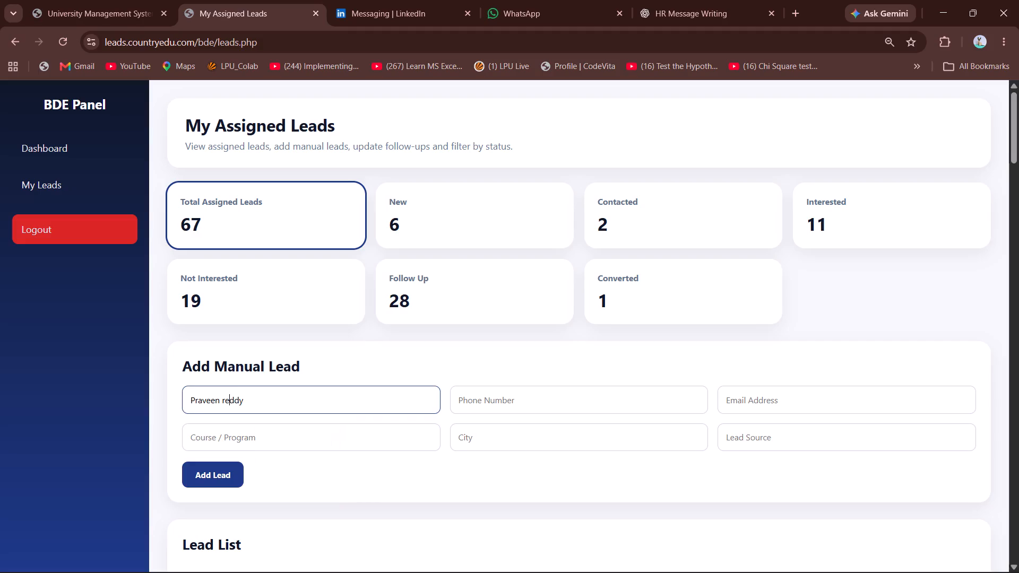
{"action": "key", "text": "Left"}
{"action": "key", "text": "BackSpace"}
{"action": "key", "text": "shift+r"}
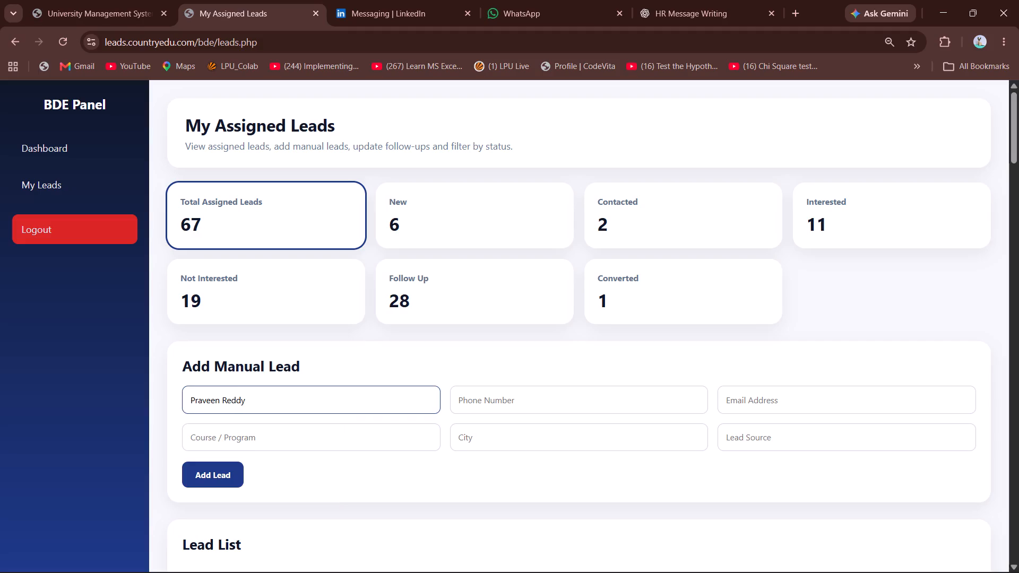
Enter the student's phone number for the new manual lead.
{"action": "left_click", "coordinate": [525, 395]}
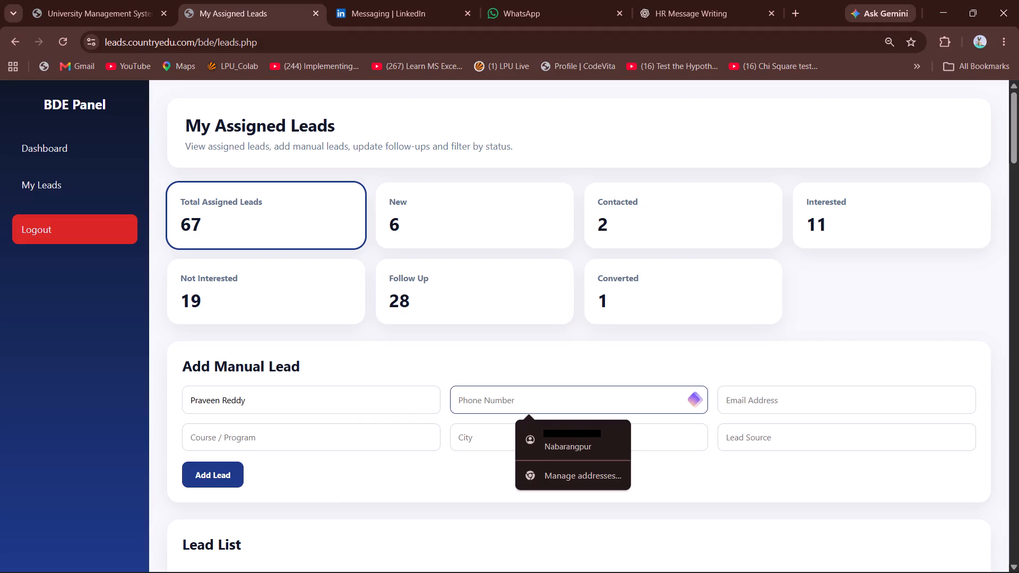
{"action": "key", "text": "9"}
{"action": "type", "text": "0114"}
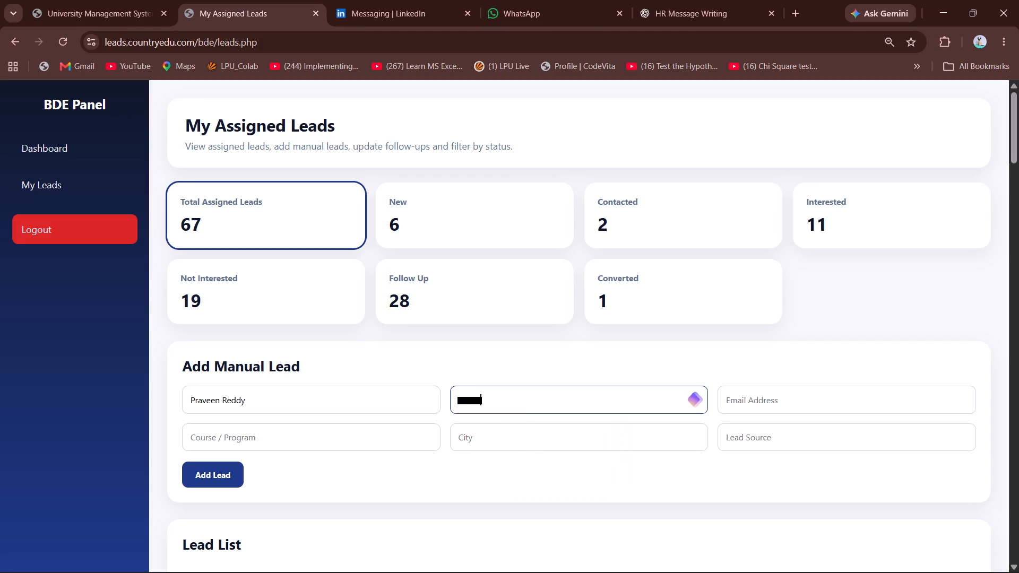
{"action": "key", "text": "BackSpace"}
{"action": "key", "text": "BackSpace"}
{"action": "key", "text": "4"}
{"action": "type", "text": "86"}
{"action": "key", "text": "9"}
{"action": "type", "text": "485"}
Enter the student's email address for the new manual lead.
{"action": "left_click", "coordinate": [796, 396]}
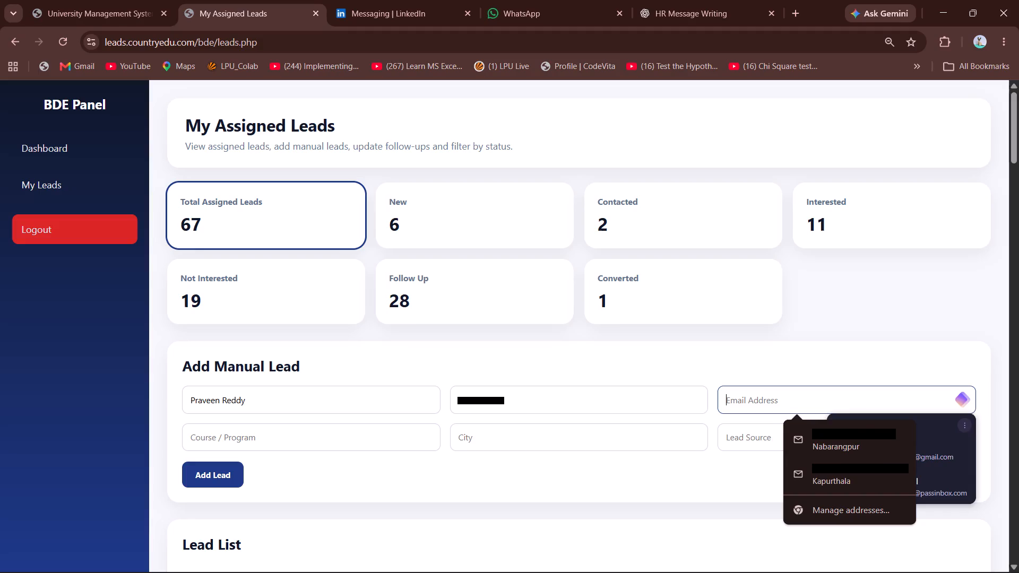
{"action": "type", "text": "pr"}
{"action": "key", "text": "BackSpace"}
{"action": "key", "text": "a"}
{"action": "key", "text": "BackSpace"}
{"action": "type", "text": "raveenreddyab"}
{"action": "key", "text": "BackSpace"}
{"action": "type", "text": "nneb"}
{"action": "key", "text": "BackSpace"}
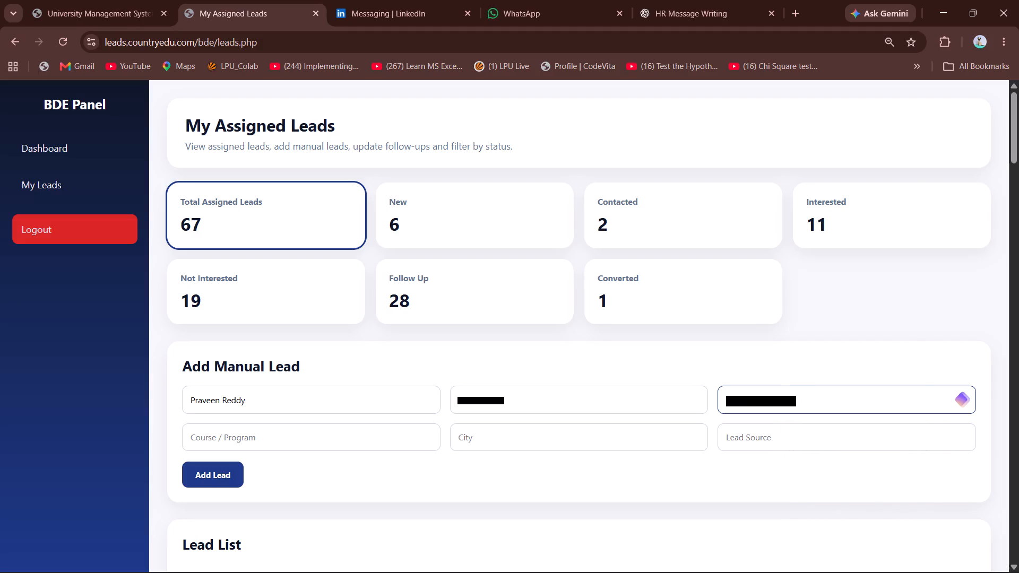
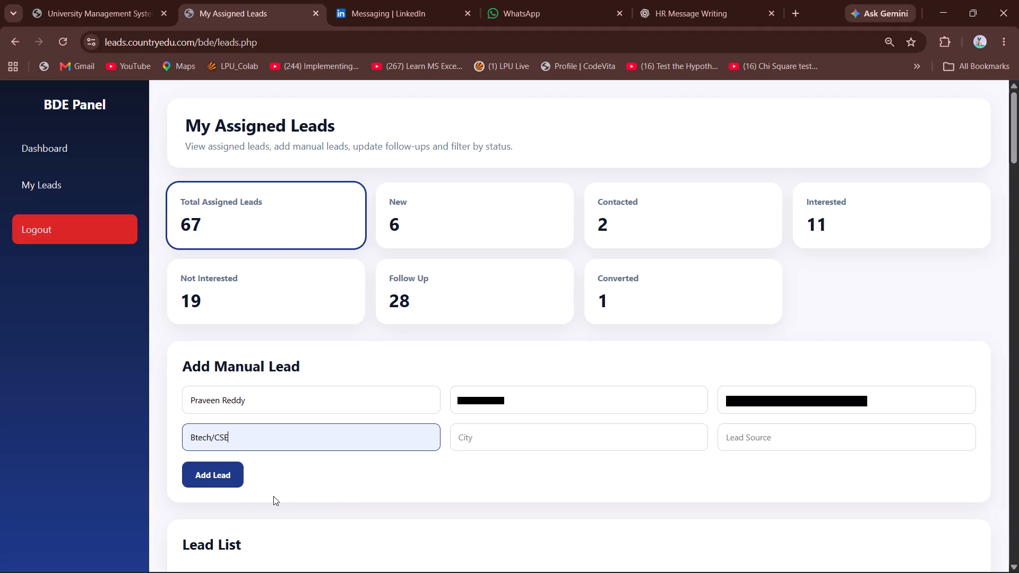
Set the city to Telangana and the lead source to Guru Nanak Institute of Technology, and add the lead.
{"action": "left_click", "coordinate": [527, 442]}
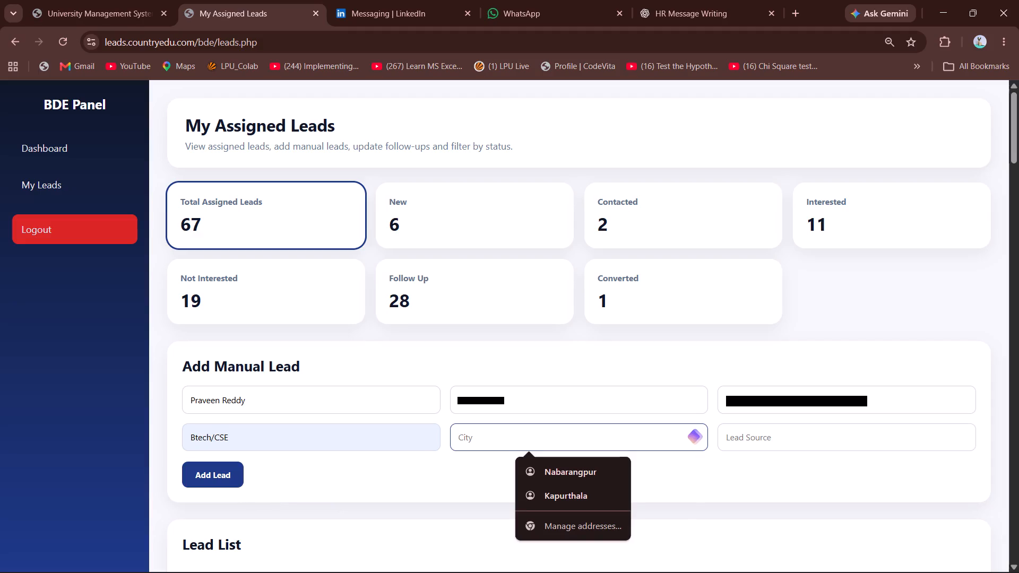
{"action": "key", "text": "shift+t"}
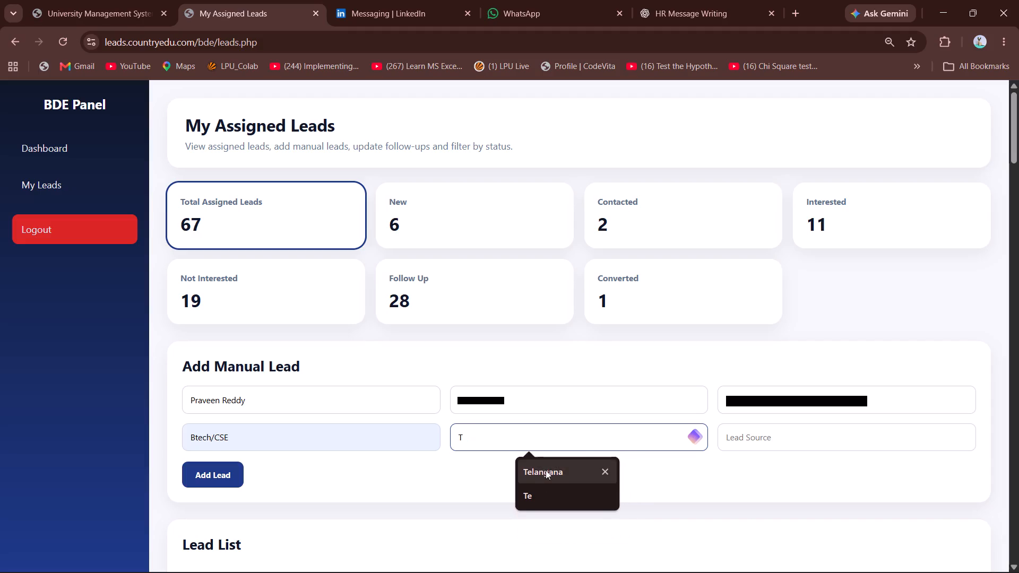
{"action": "left_click", "coordinate": [546, 470]}
{"action": "left_click", "coordinate": [811, 435]}
{"action": "left_click", "coordinate": [826, 497]}
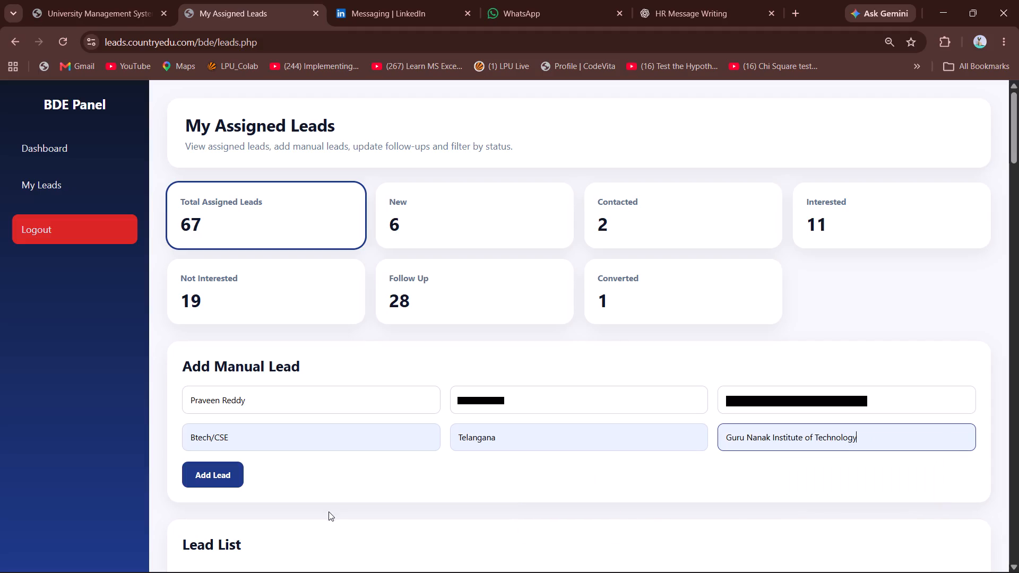
{"action": "left_click", "coordinate": [237, 474]}
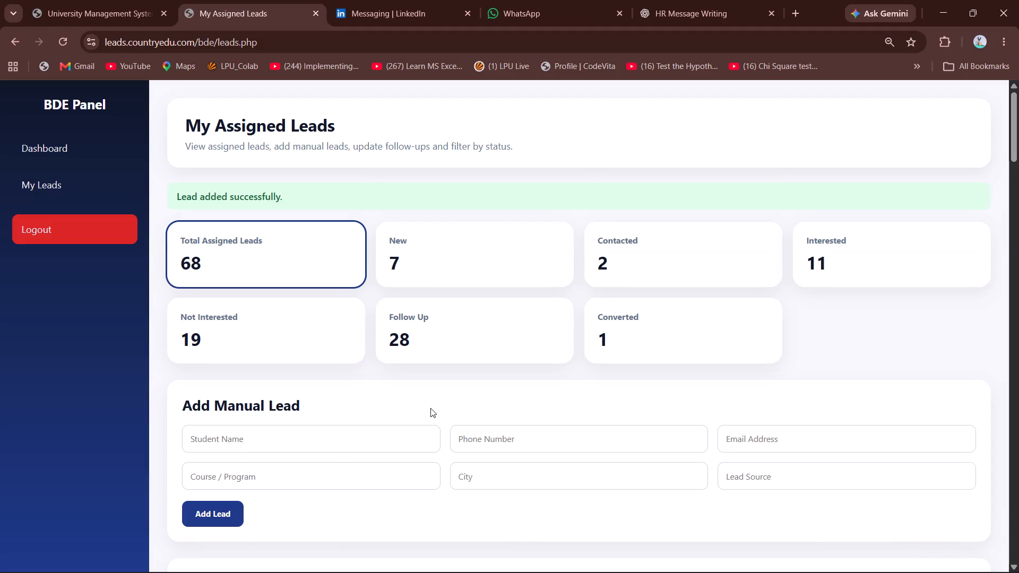
Open the follow-up page of the newly added lead from the lead list.
{"action": "left_click", "coordinate": [287, 452]}
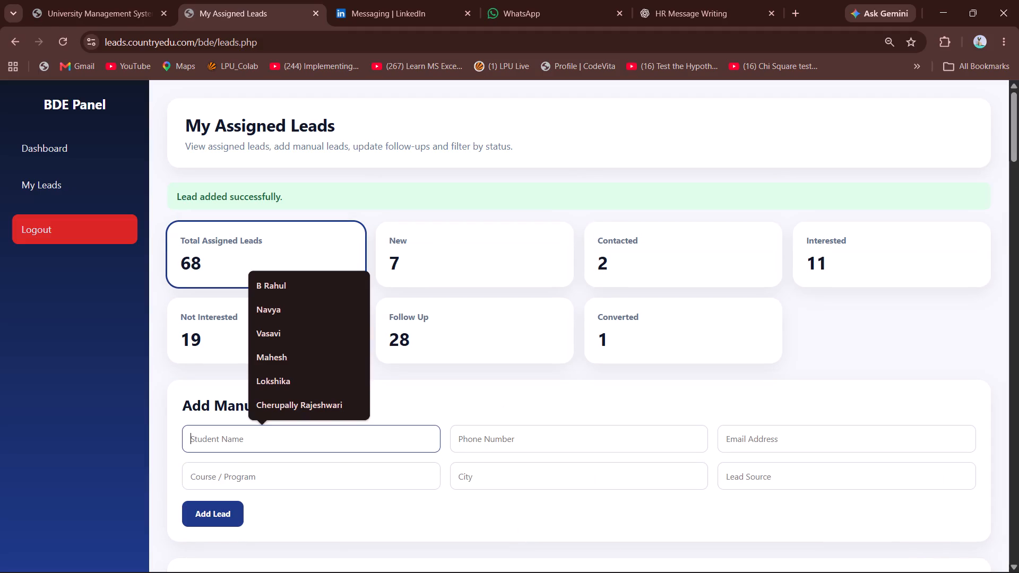
{"action": "scroll", "coordinate": [508, 426], "scroll_direction": "down", "scroll_amount": 3}
{"action": "left_click", "coordinate": [940, 297]}
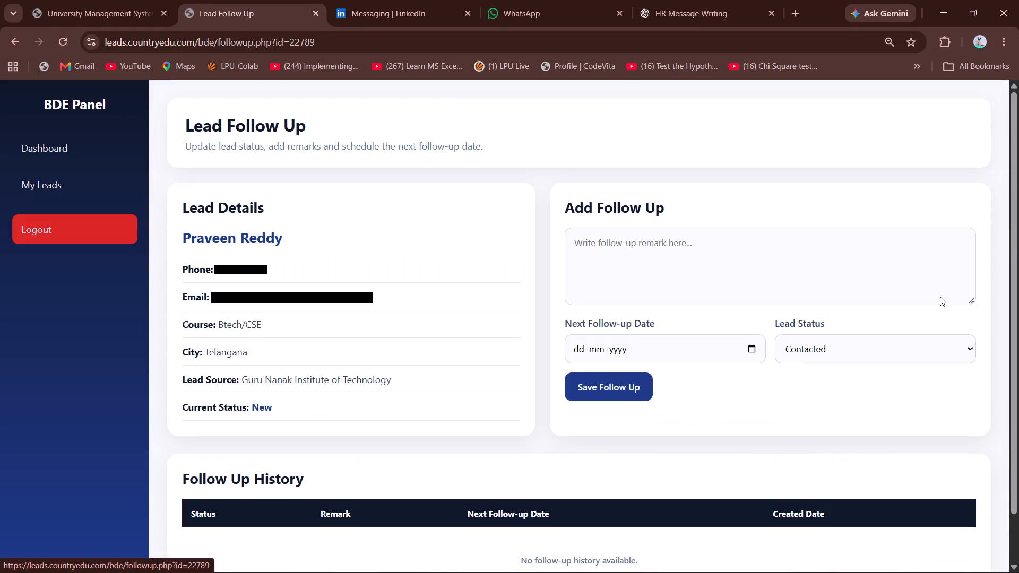
Write the follow-up remark "He is interested not sure about the registration so i need to contact him again.".
{"action": "left_click", "coordinate": [787, 255]}
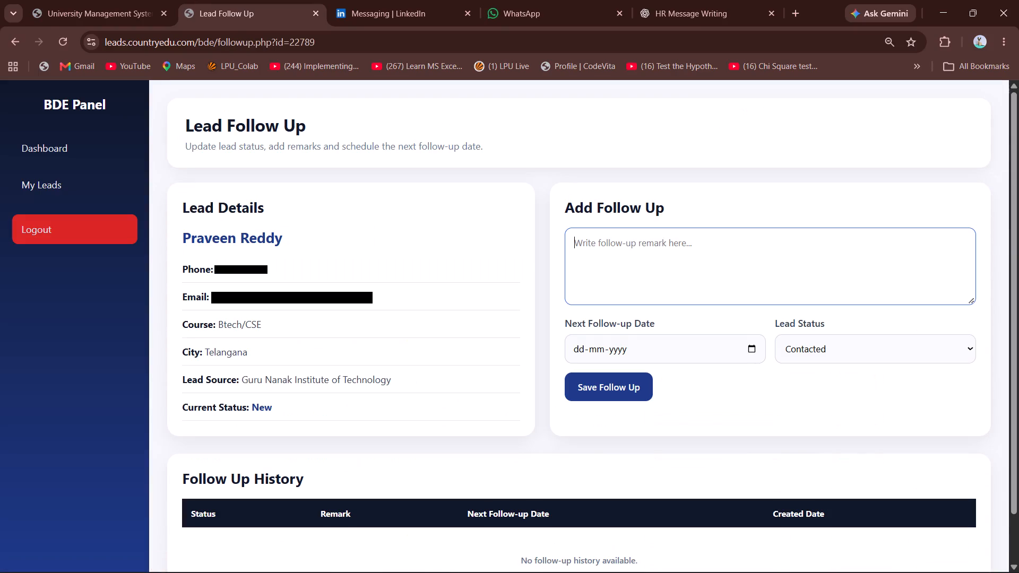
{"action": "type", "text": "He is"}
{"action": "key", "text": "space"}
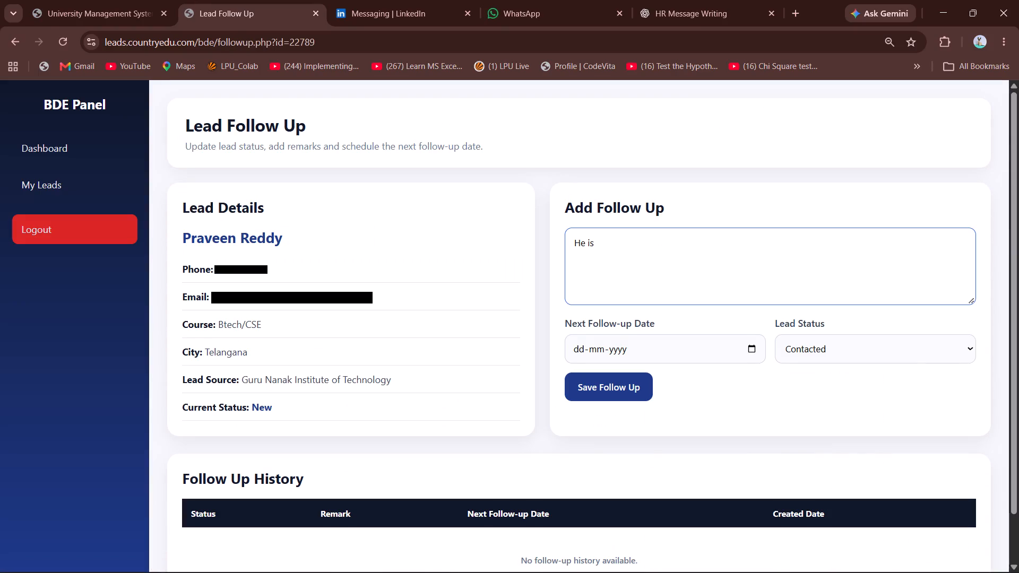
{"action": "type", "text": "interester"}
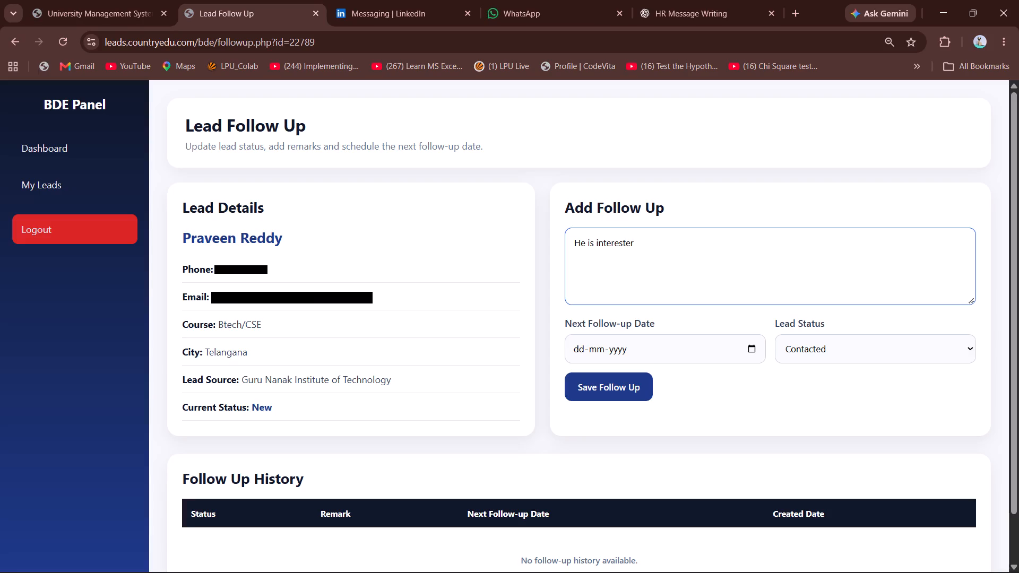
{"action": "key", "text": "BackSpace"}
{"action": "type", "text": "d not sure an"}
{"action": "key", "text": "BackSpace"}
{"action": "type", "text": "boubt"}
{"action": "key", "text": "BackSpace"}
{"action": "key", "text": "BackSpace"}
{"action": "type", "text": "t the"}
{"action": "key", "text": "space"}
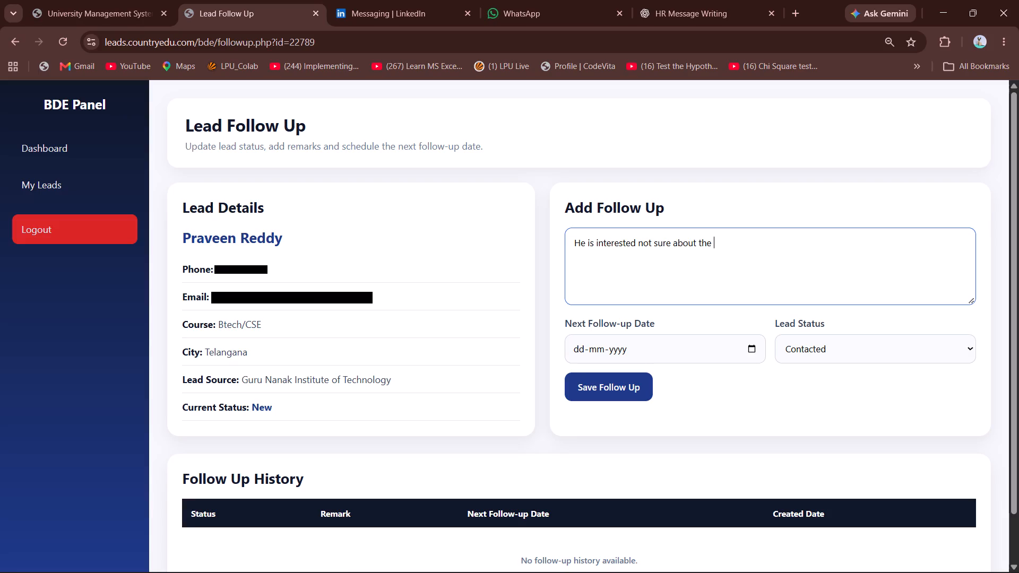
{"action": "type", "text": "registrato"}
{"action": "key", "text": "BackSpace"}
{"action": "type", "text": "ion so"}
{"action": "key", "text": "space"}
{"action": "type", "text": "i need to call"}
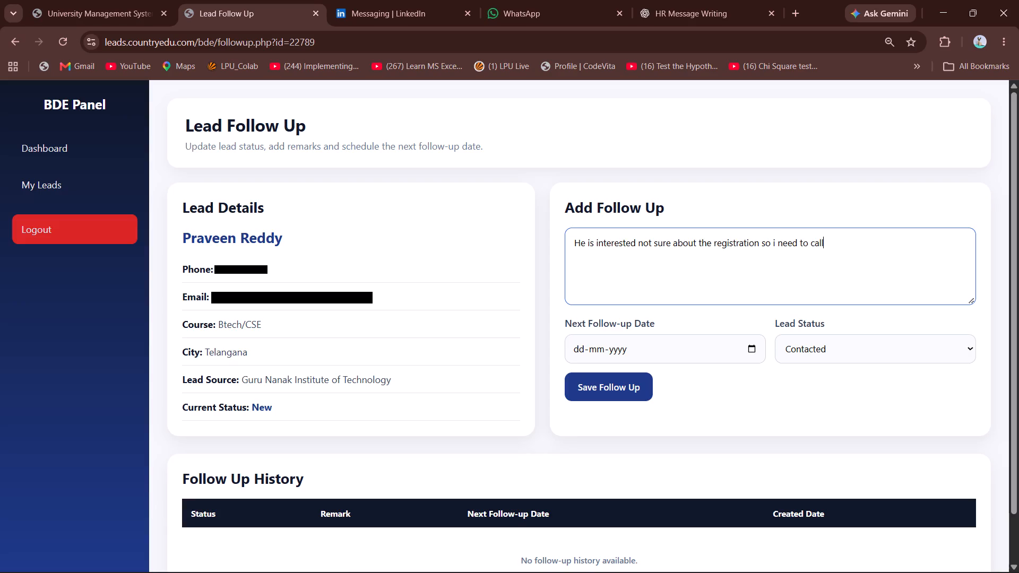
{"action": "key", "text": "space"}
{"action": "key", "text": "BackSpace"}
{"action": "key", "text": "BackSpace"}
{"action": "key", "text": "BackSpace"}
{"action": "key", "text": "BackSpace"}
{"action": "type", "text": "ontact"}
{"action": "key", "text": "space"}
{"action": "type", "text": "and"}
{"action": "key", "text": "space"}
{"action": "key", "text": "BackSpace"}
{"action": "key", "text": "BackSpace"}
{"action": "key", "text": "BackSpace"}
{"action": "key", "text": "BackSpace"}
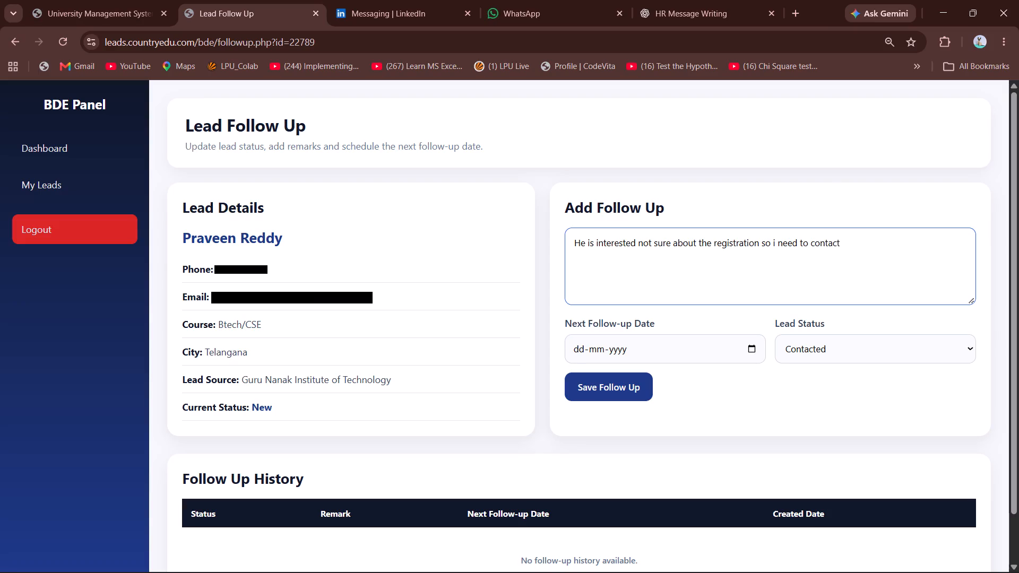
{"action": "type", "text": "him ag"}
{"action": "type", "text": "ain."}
Set the next follow-up date to today, 04-11-2026, and the lead status to Interested, and save the follow-up.
{"action": "left_click", "coordinate": [757, 343]}
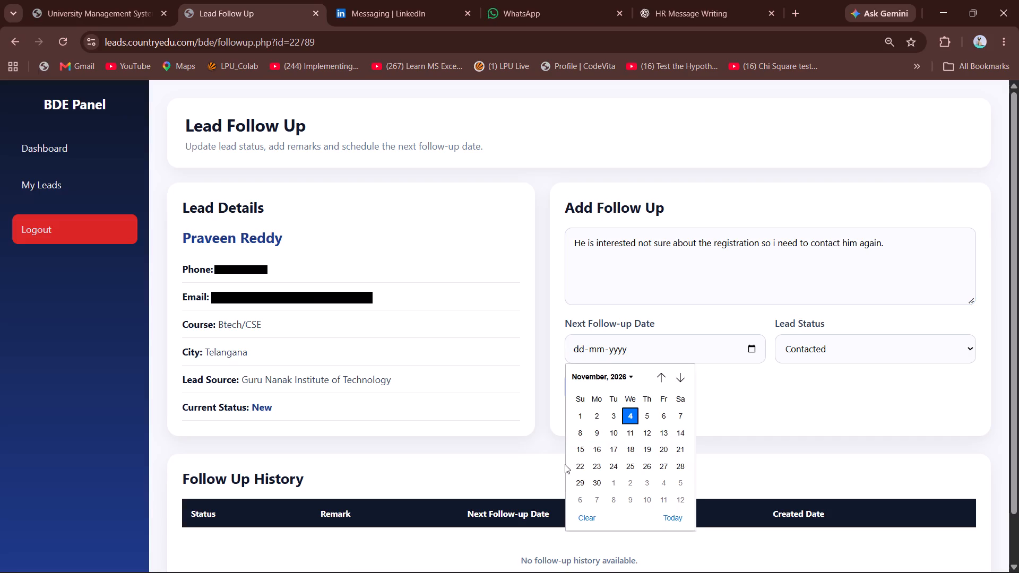
{"action": "left_click", "coordinate": [685, 512]}
{"action": "left_click", "coordinate": [677, 516]}
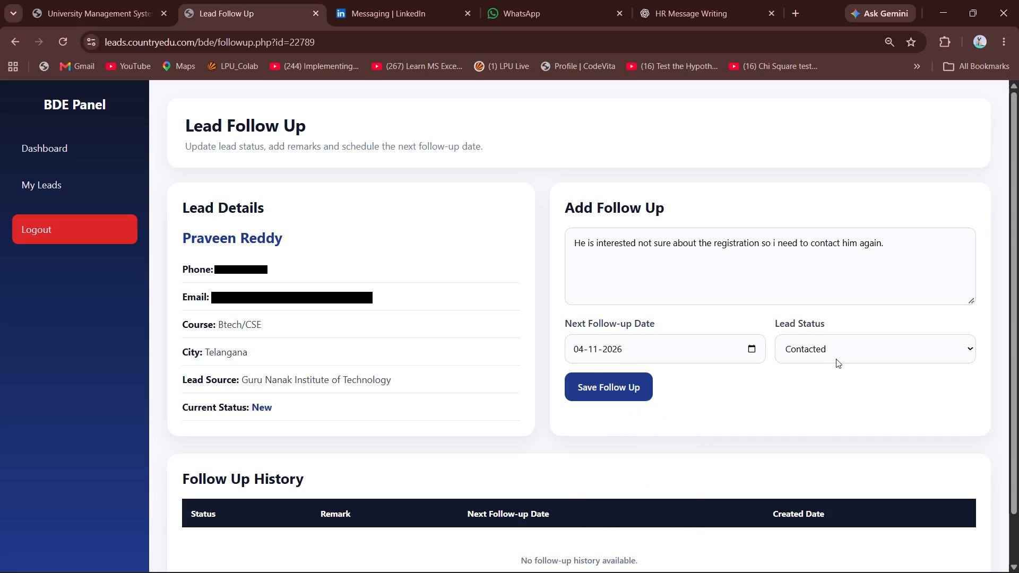
{"action": "left_click", "coordinate": [836, 359]}
{"action": "left_click", "coordinate": [833, 388]}
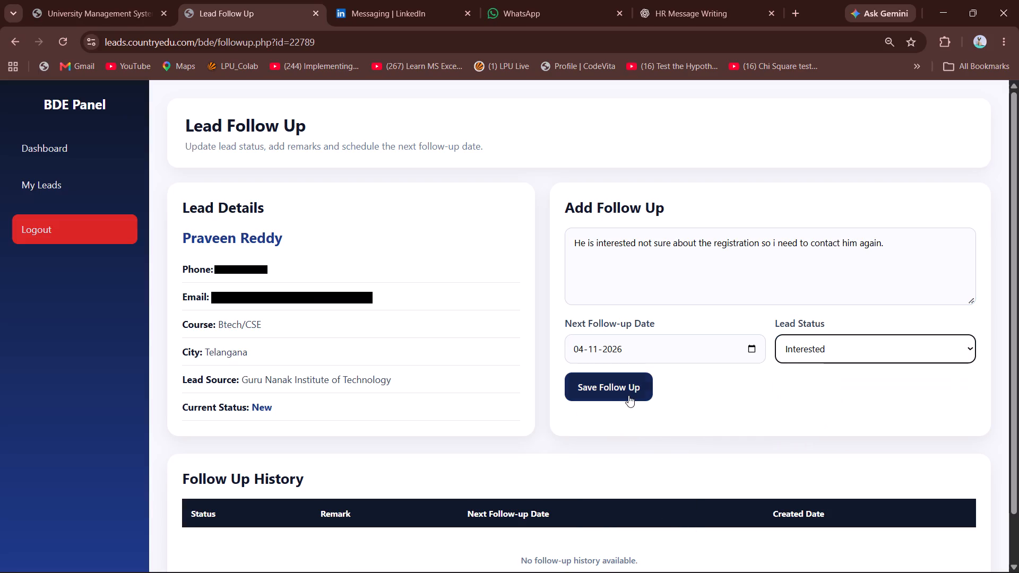
{"action": "left_click", "coordinate": [631, 392]}
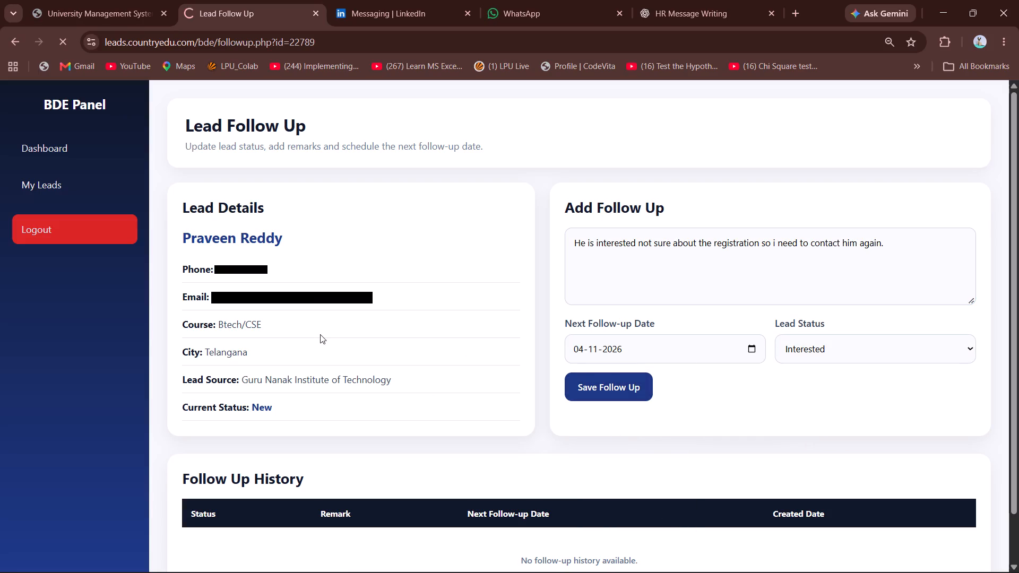
Return to the assigned leads page and enter the next student's full name for a new manual lead.
{"action": "left_click", "coordinate": [106, 183]}
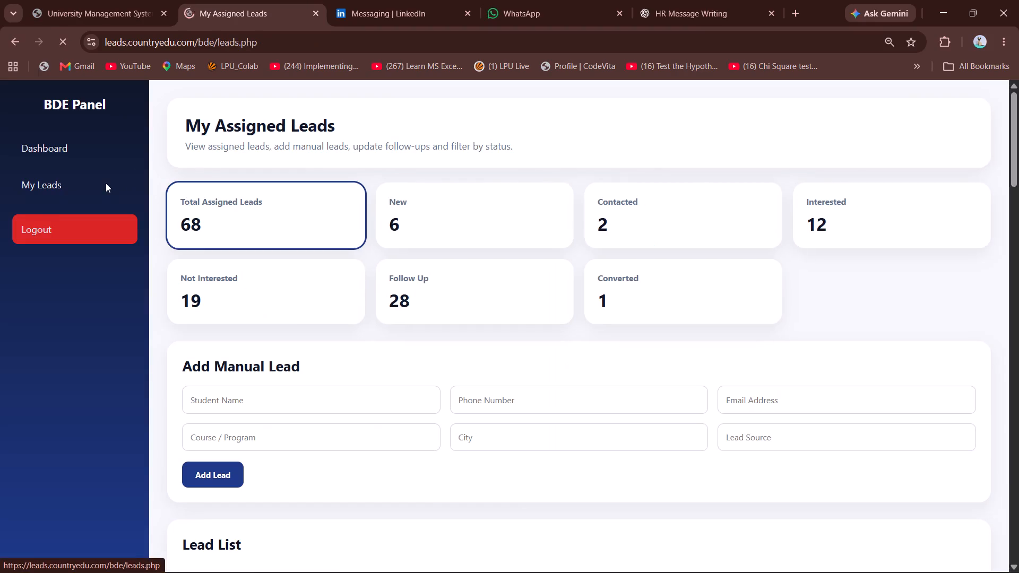
{"action": "left_click", "coordinate": [282, 394]}
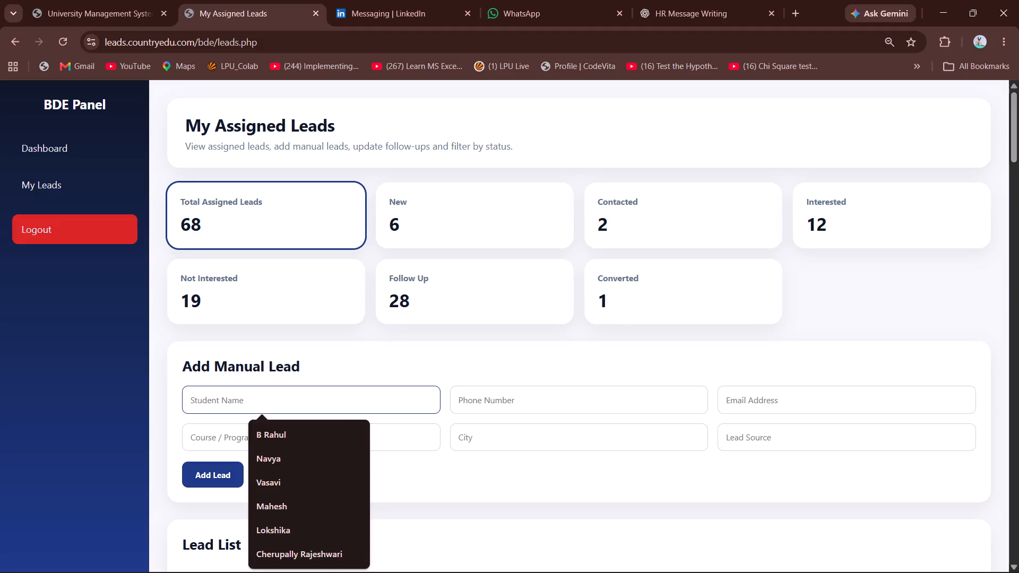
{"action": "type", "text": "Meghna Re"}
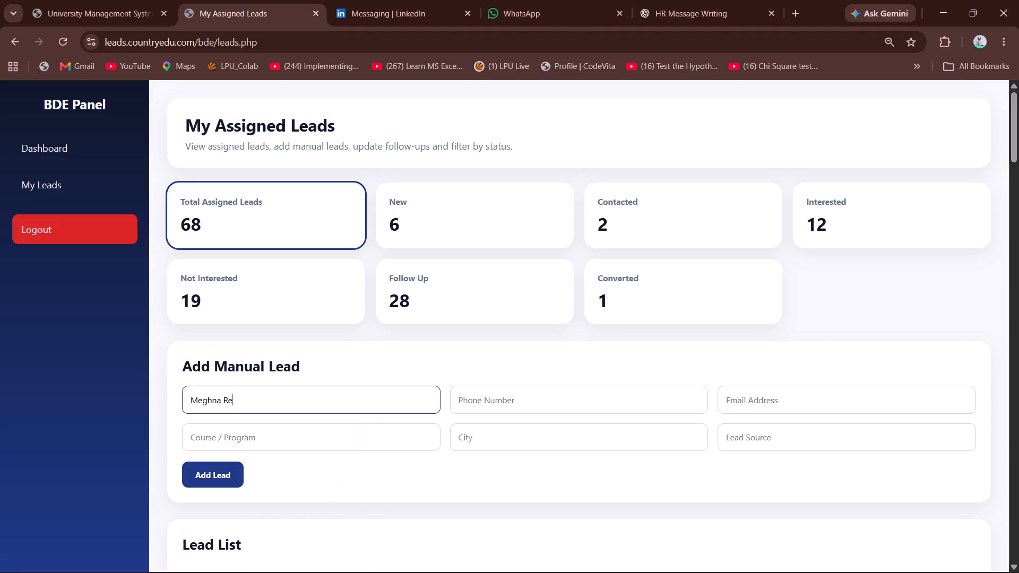
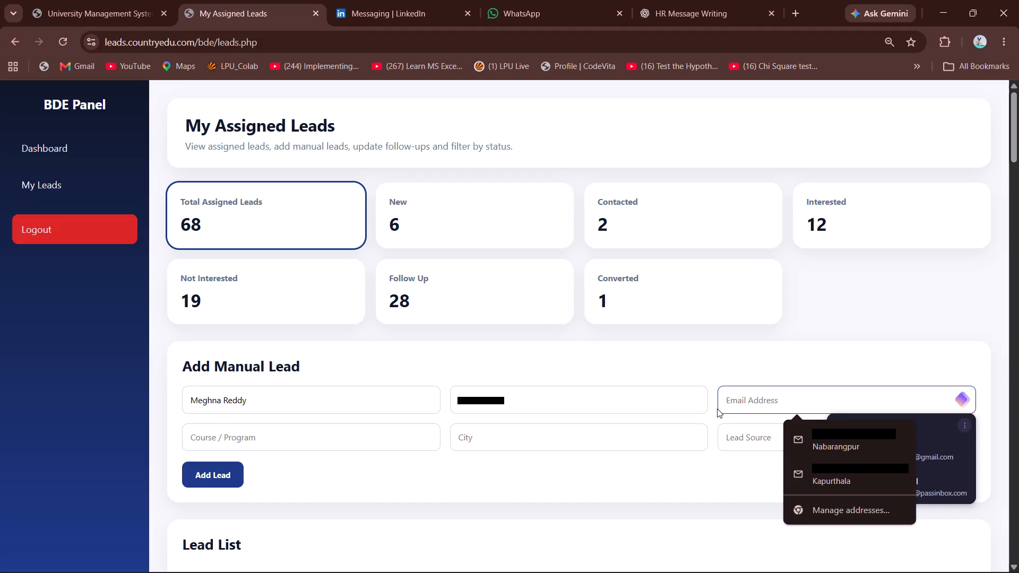
Enter the student's email address in the new manual lead's details.
{"action": "left_click", "coordinate": [743, 401]}
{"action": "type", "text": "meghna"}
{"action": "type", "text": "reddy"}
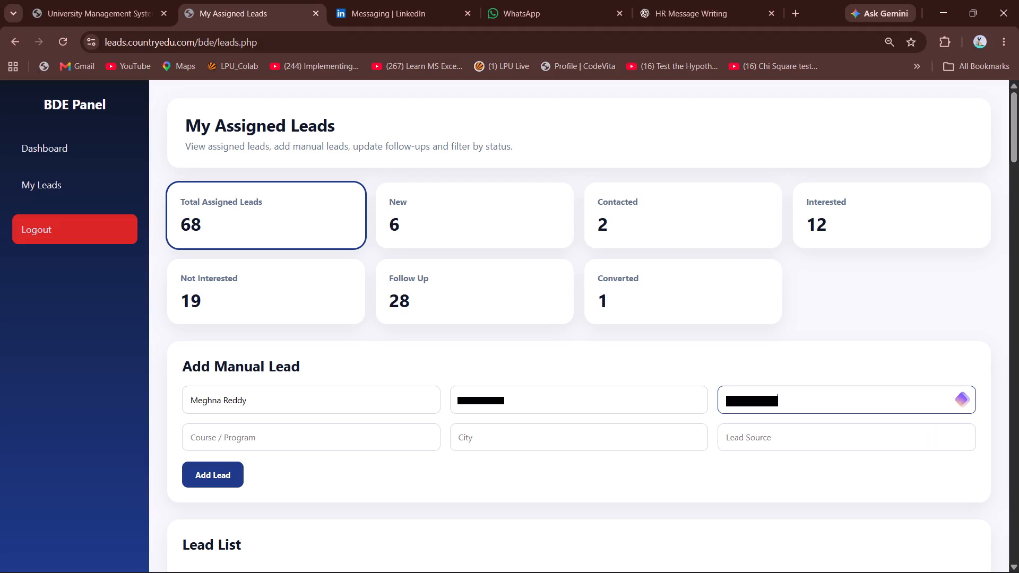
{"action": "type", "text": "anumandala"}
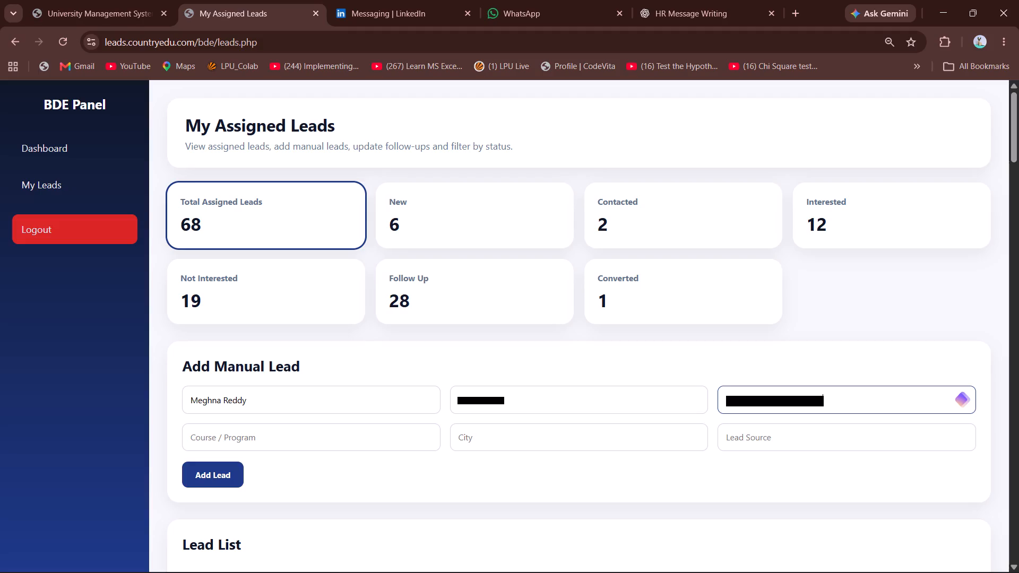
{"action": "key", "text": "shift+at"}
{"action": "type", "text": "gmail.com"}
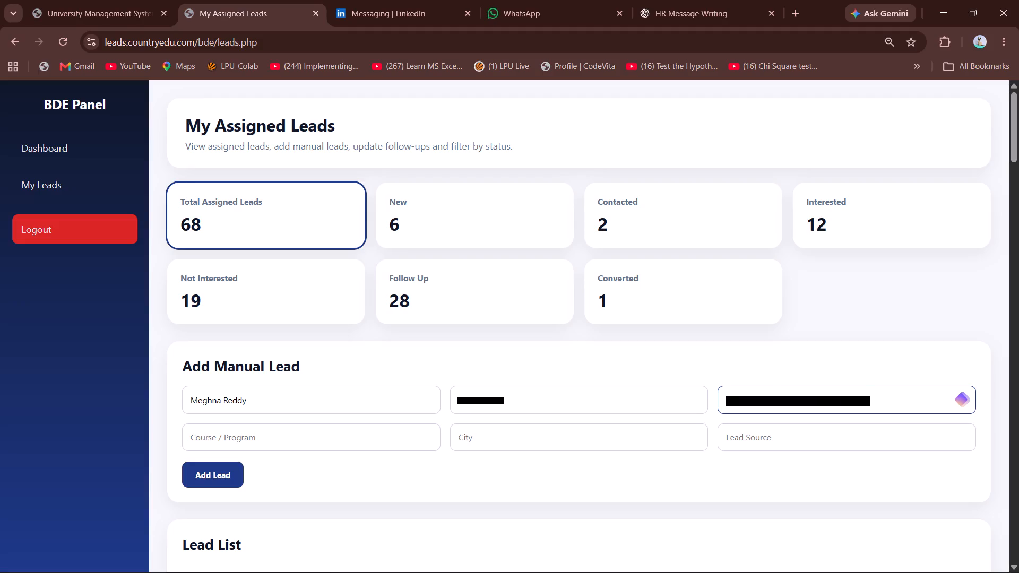
Set the course to Btech/CSE, city to Telangana and lead source to Guru Nanak Institute of Technology, and add the lead.
{"action": "left_click", "coordinate": [290, 429]}
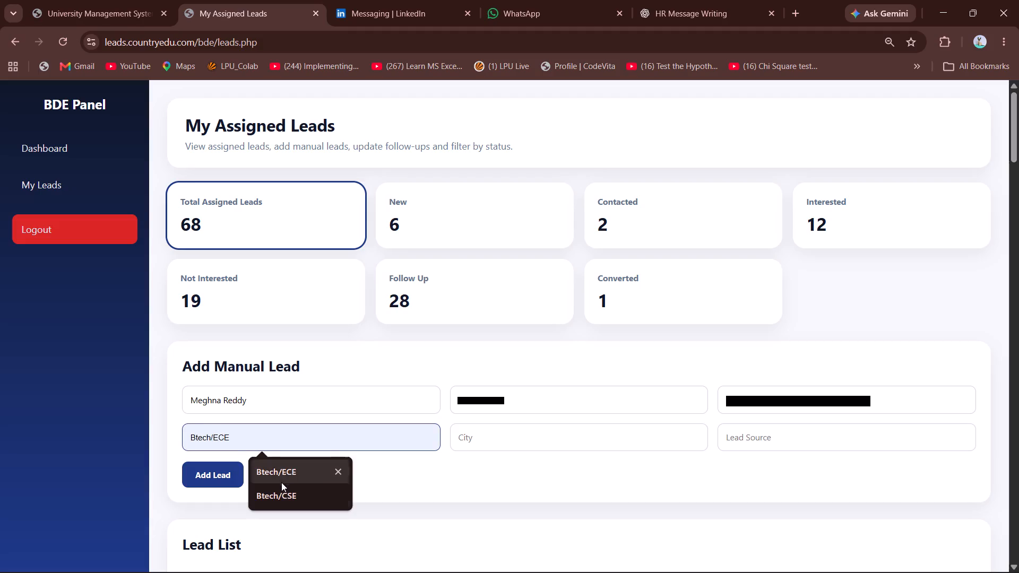
{"action": "left_click", "coordinate": [280, 483]}
{"action": "left_click", "coordinate": [504, 426]}
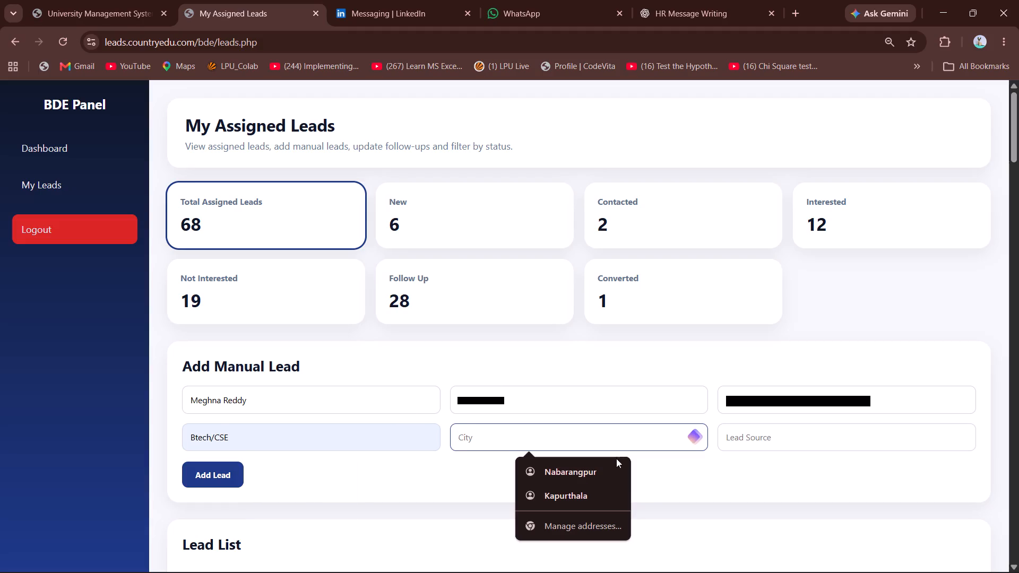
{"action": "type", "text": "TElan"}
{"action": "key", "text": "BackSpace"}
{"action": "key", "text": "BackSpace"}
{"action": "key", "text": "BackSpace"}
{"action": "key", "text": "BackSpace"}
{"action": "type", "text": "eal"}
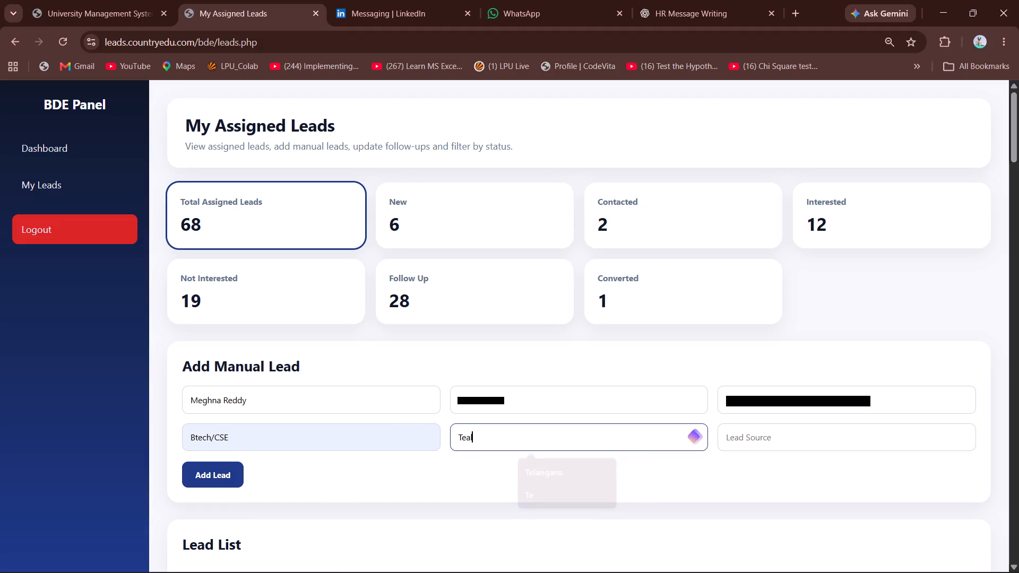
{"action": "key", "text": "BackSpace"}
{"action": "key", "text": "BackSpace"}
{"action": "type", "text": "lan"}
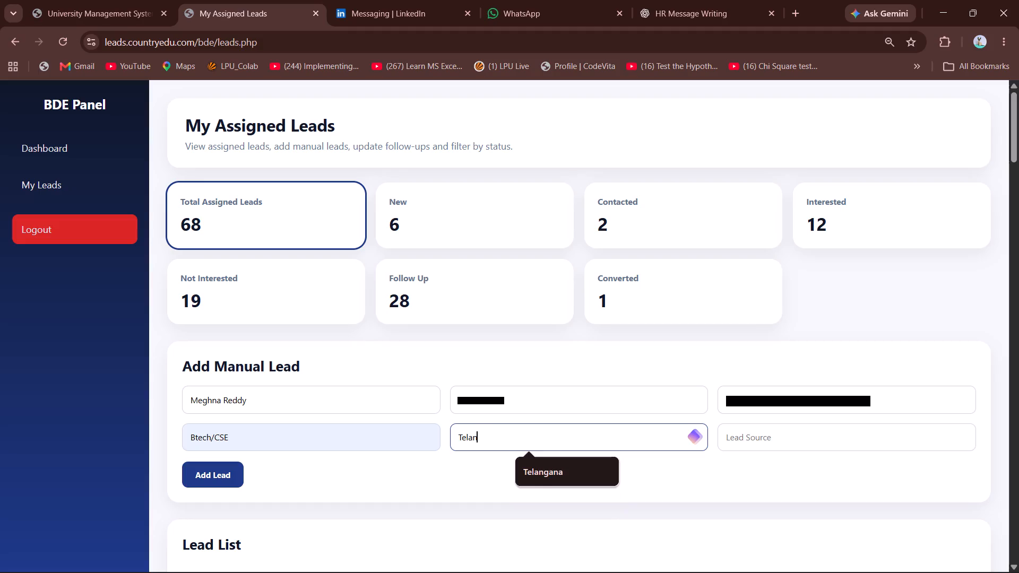
{"action": "left_click", "coordinate": [542, 480]}
{"action": "left_click", "coordinate": [773, 440]}
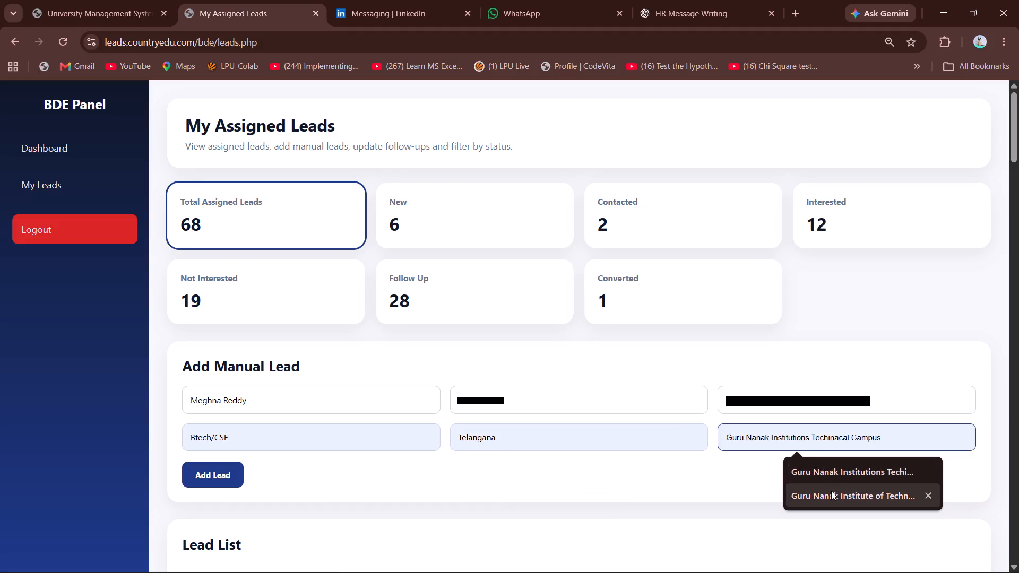
{"action": "left_click", "coordinate": [831, 492]}
{"action": "left_click", "coordinate": [205, 466]}
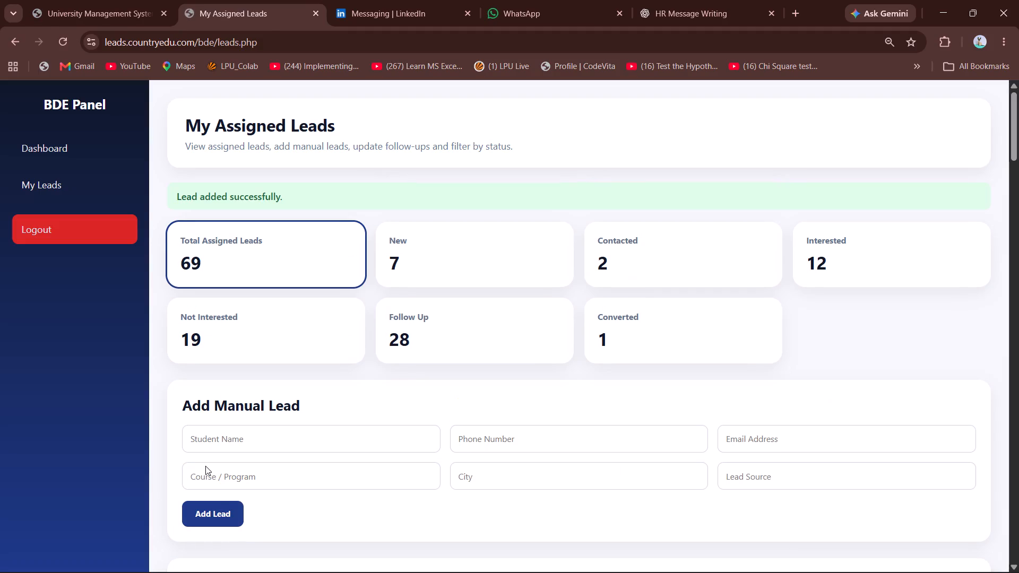
Open the follow-up page of the newly added lead from the lead list.
{"action": "scroll", "coordinate": [421, 319], "scroll_direction": "down", "scroll_amount": 5}
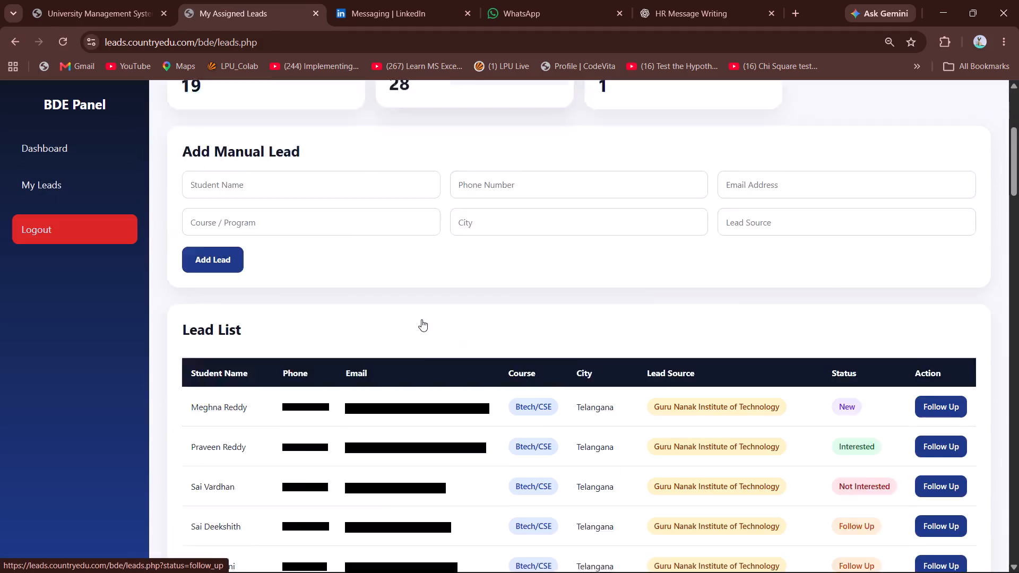
{"action": "scroll", "coordinate": [421, 319], "scroll_direction": "down", "scroll_amount": 1}
{"action": "scroll", "coordinate": [856, 263], "scroll_direction": "up", "scroll_amount": 1}
{"action": "left_click", "coordinate": [946, 114]}
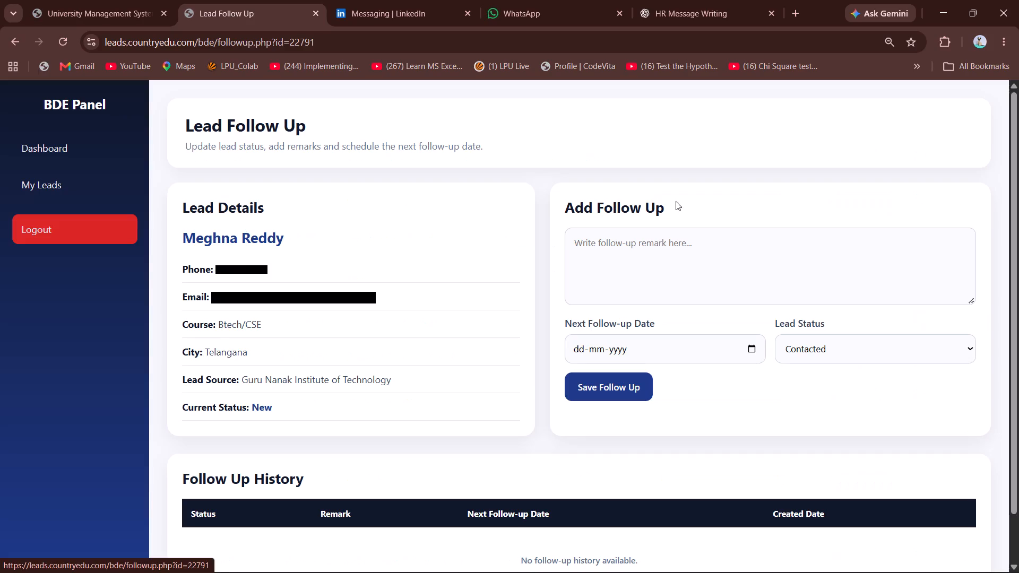
Write the follow-up remark "I had a conversation with her but she is already placed in another company.".
{"action": "left_click", "coordinate": [615, 259]}
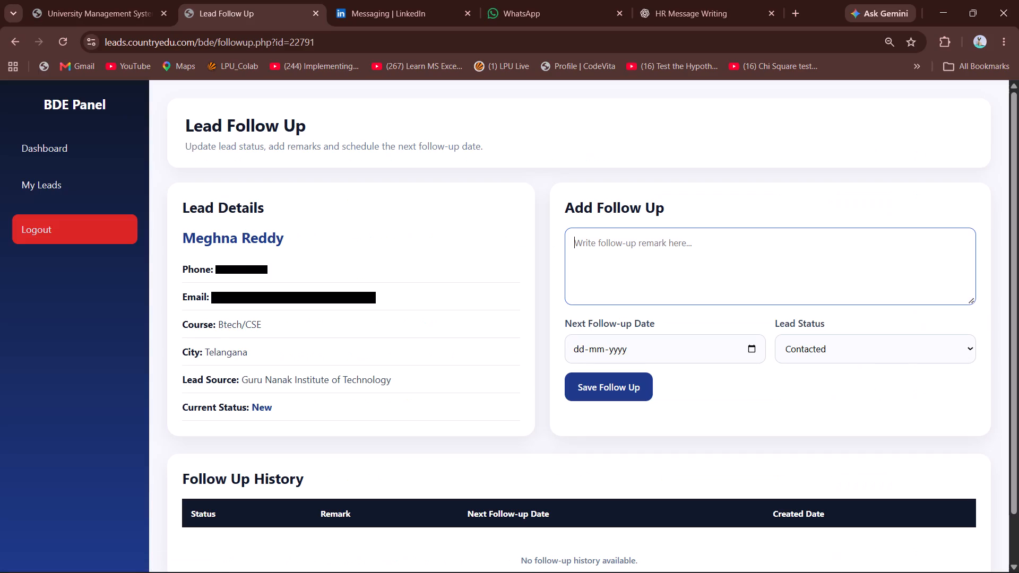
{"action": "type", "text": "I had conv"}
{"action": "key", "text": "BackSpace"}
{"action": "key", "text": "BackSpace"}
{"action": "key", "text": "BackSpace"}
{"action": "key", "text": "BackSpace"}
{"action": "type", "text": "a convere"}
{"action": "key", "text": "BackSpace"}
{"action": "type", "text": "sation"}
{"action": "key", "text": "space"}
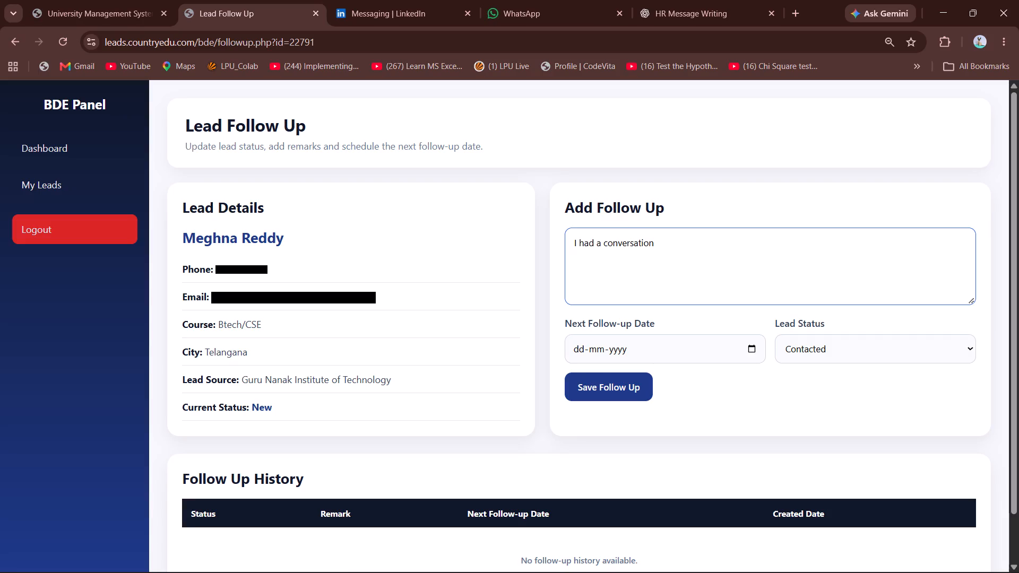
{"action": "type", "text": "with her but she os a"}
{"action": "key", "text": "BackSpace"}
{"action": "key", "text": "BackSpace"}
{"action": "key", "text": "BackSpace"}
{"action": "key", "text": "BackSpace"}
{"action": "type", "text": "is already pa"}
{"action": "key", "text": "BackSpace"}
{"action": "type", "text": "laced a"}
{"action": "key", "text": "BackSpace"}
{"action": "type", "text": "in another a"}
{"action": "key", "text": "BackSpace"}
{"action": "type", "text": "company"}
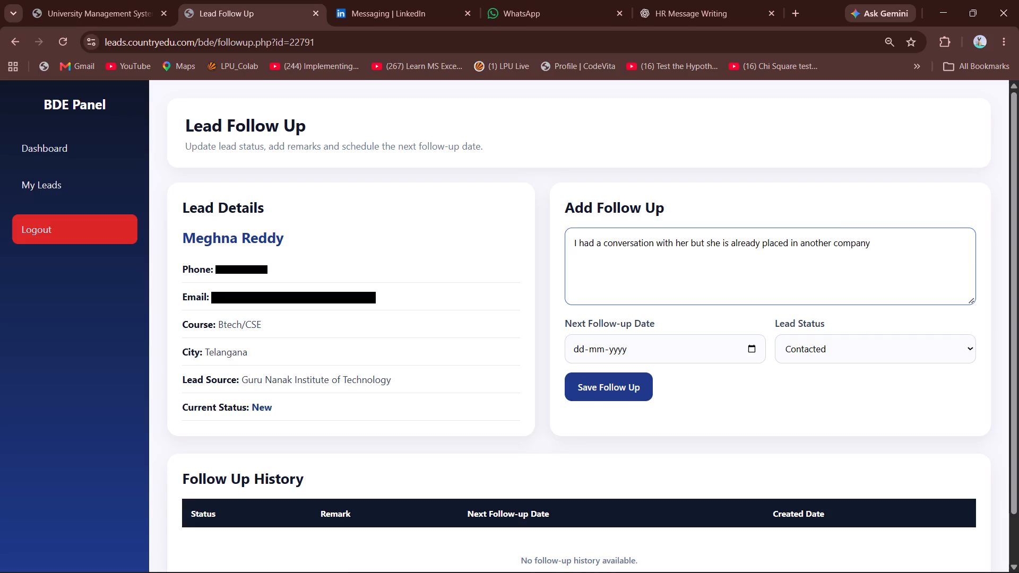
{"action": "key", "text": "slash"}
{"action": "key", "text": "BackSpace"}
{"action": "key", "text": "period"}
Set the next follow-up date to 04-11-2026 and the lead status to Not Interested, and save the follow-up.
{"action": "left_click", "coordinate": [698, 352]}
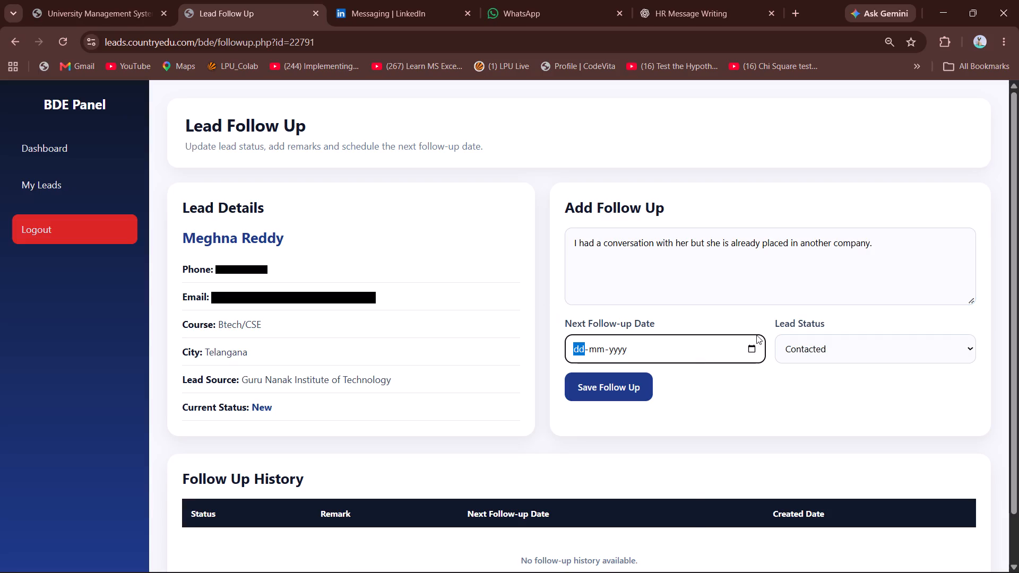
{"action": "left_click", "coordinate": [754, 346]}
{"action": "left_click", "coordinate": [680, 517]}
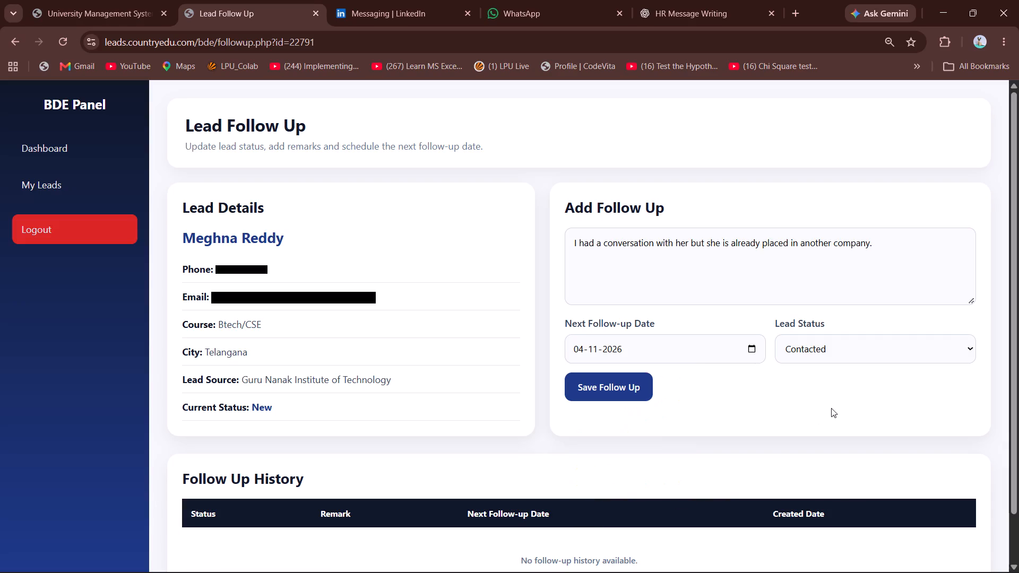
{"action": "left_click", "coordinate": [865, 345]}
{"action": "left_click", "coordinate": [841, 390]}
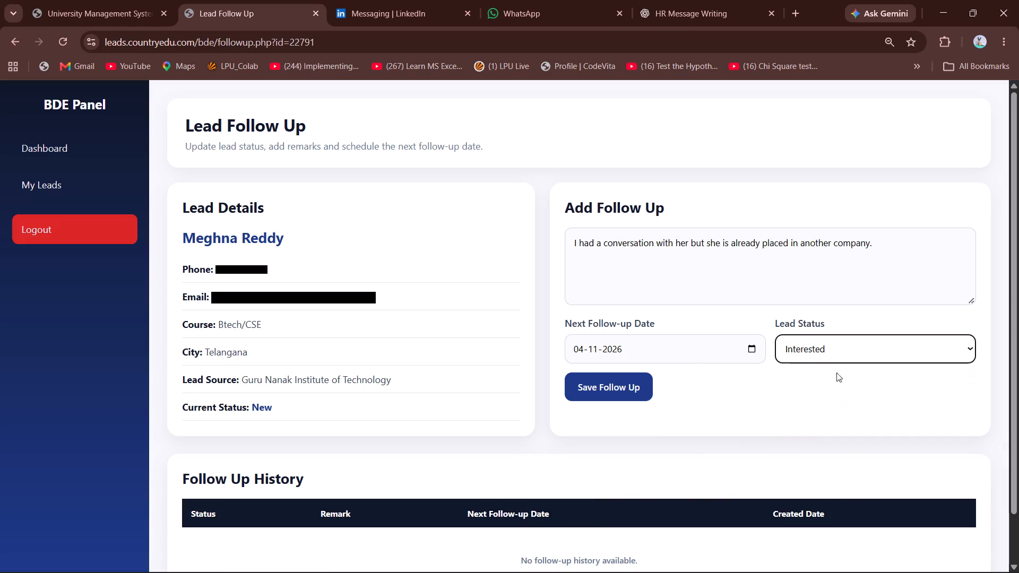
{"action": "left_click", "coordinate": [832, 357]}
{"action": "left_click", "coordinate": [819, 407]}
{"action": "left_click", "coordinate": [611, 391]}
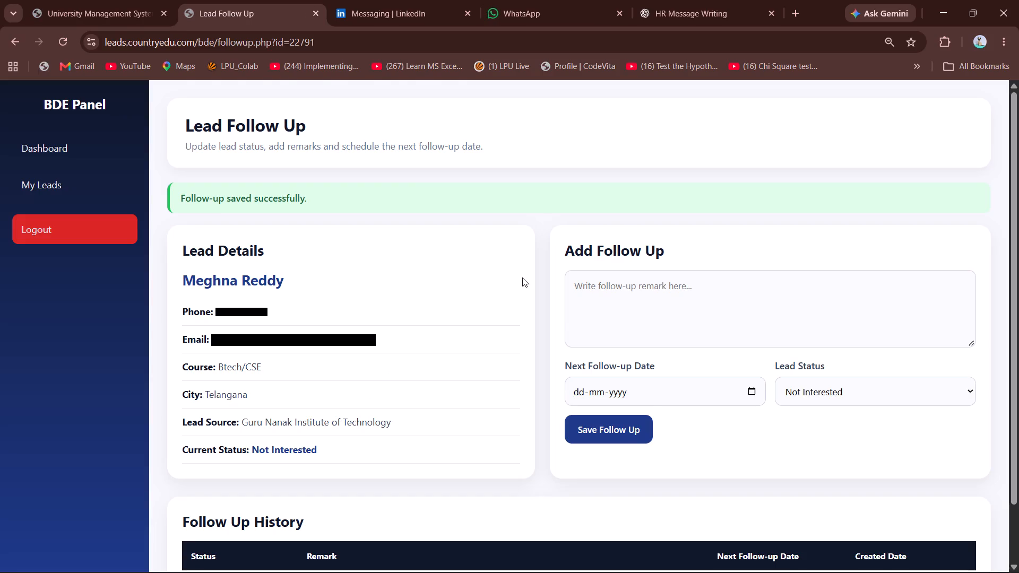
Return to the assigned leads page and enter the next student's full name for a new manual lead.
{"action": "scroll", "coordinate": [522, 277], "scroll_direction": "down", "scroll_amount": 3}
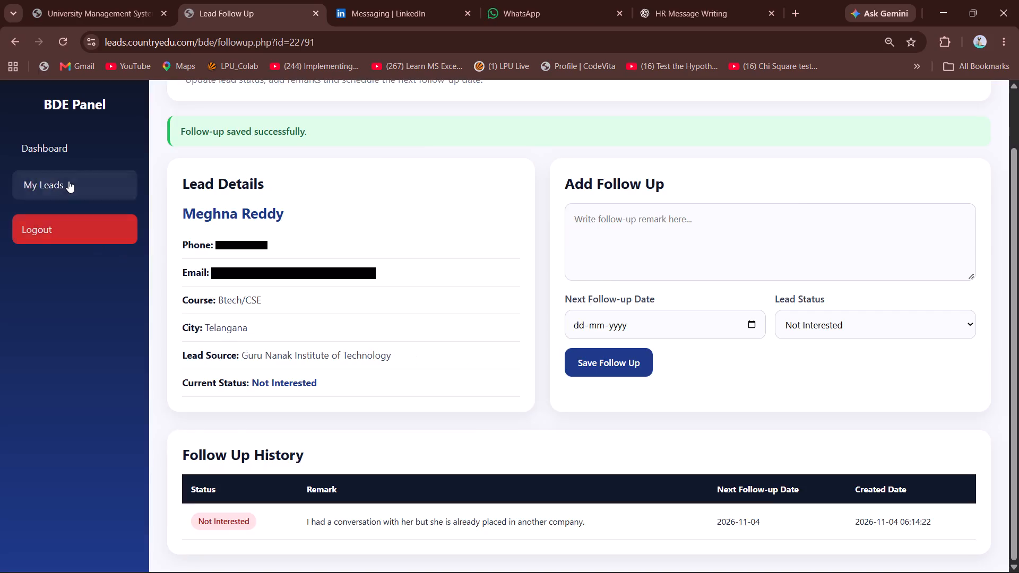
{"action": "left_click", "coordinate": [68, 181]}
{"action": "scroll", "coordinate": [282, 224], "scroll_direction": "down", "scroll_amount": 2}
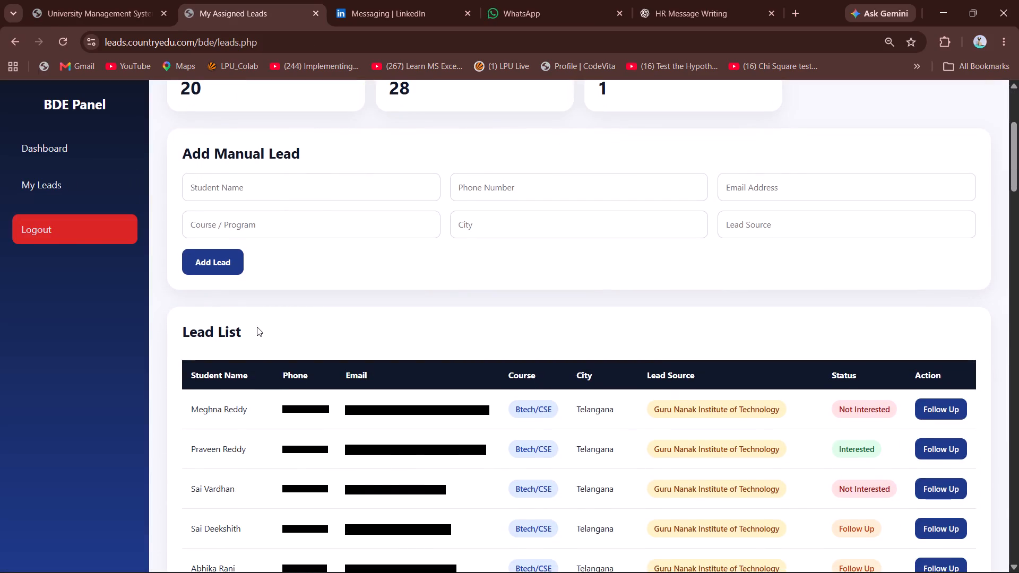
{"action": "left_click", "coordinate": [288, 193]}
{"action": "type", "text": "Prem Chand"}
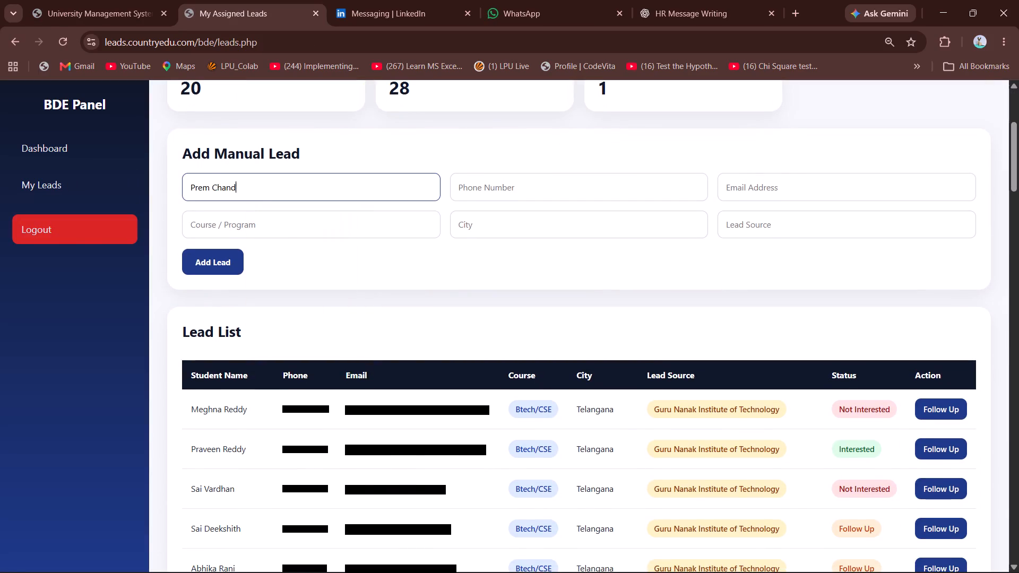
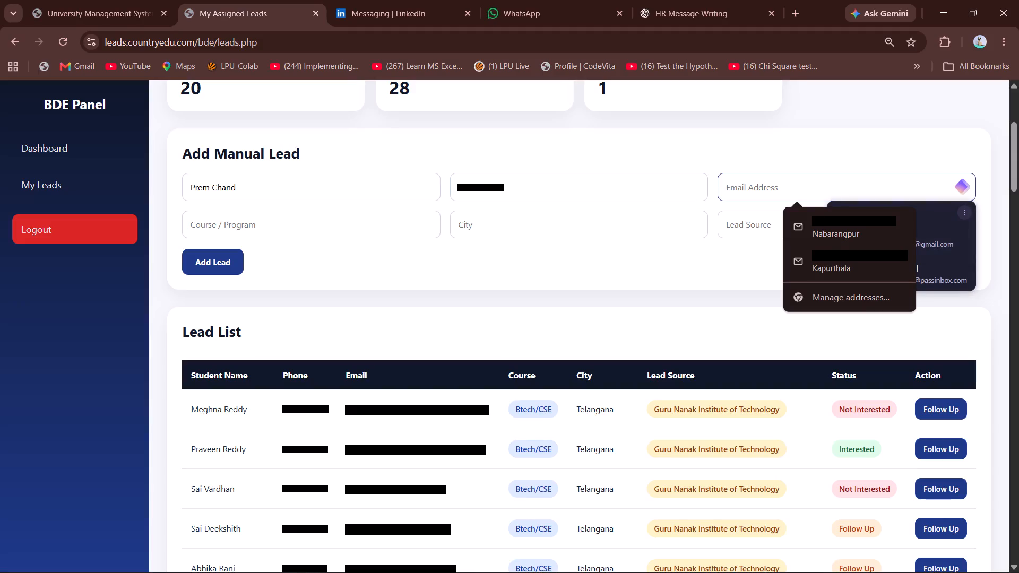
Enter the student's email address for the new manual lead.
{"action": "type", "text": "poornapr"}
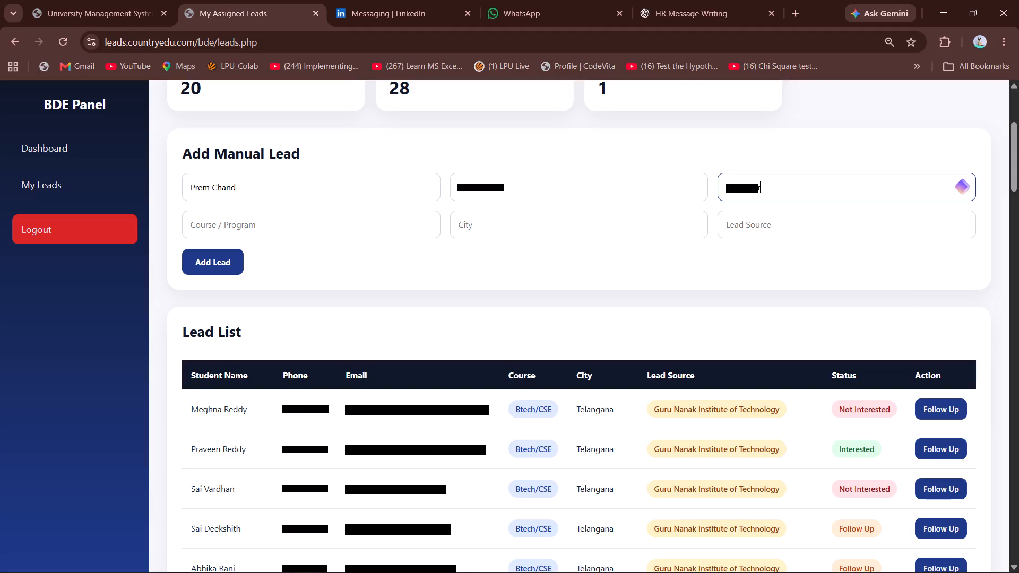
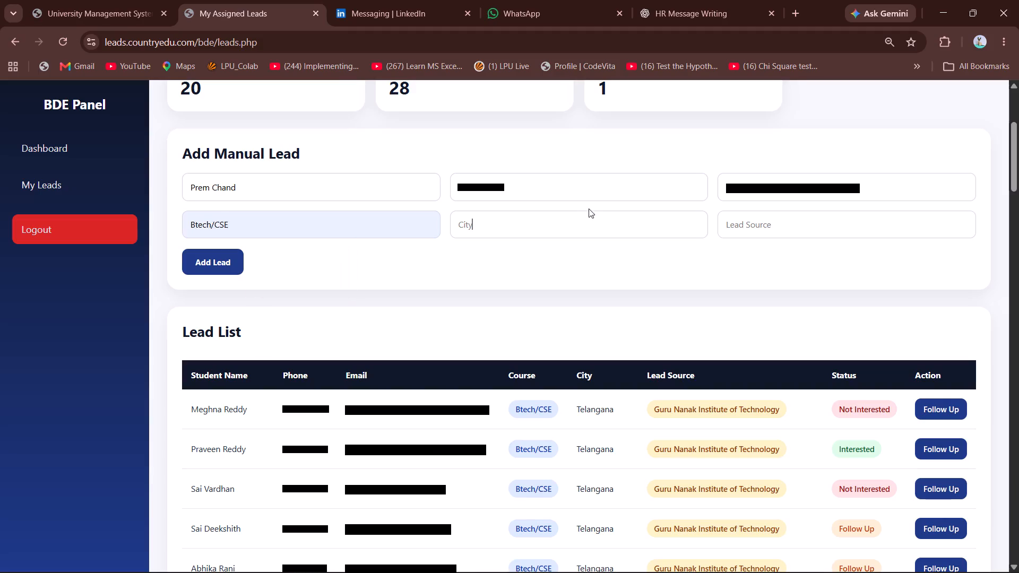
Fill in the new manual lead's city as Telangana and its lead source as Guru Nanak Institute of Technology.
{"action": "left_click", "coordinate": [482, 238]}
{"action": "left_click", "coordinate": [484, 234]}
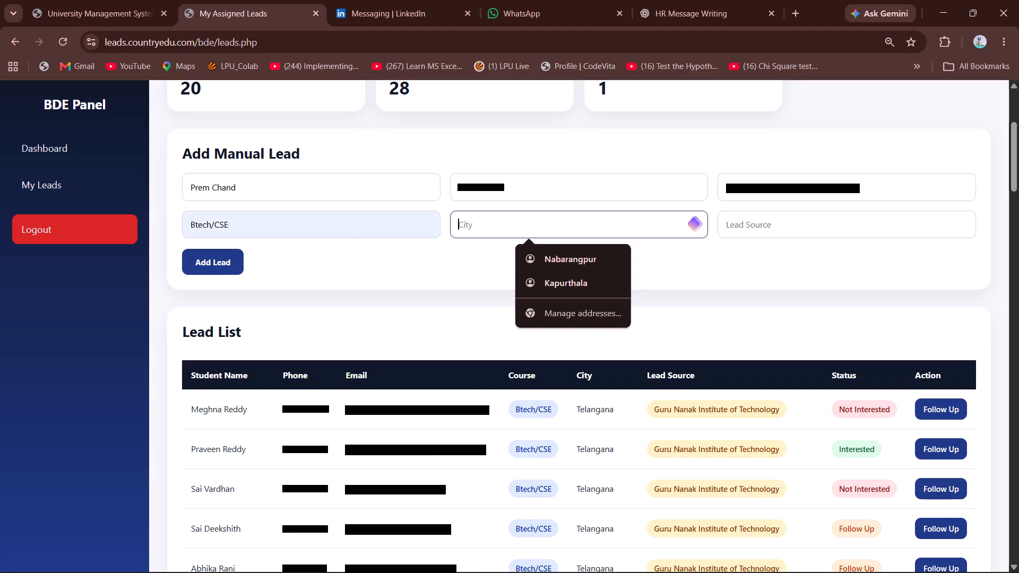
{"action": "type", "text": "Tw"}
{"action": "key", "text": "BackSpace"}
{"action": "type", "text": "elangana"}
{"action": "left_click", "coordinate": [789, 227]}
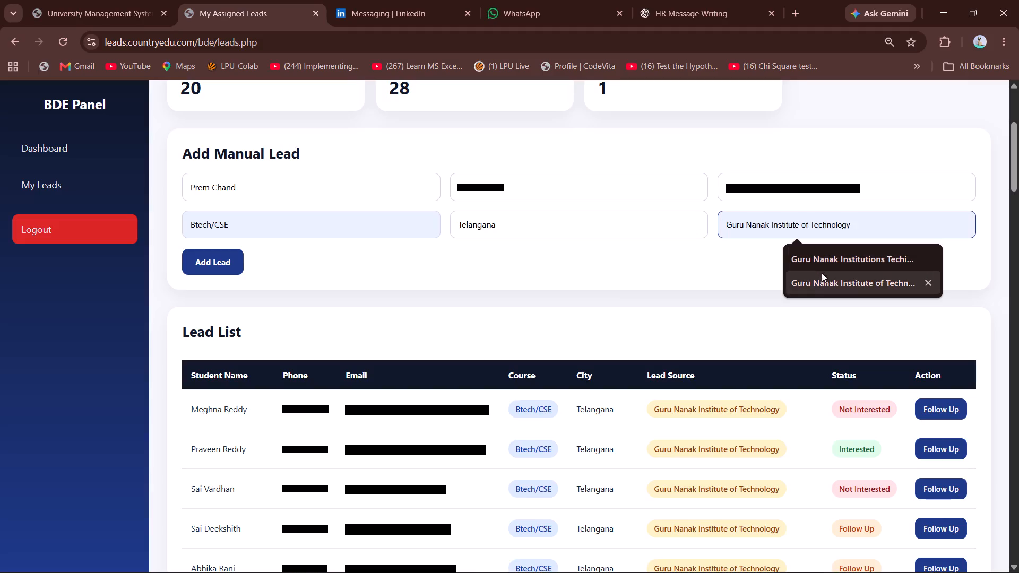
Set the lead source to Guru Nanak Institute of Technology and add the manual lead.
{"action": "left_click", "coordinate": [818, 275]}
{"action": "left_click", "coordinate": [229, 251]}
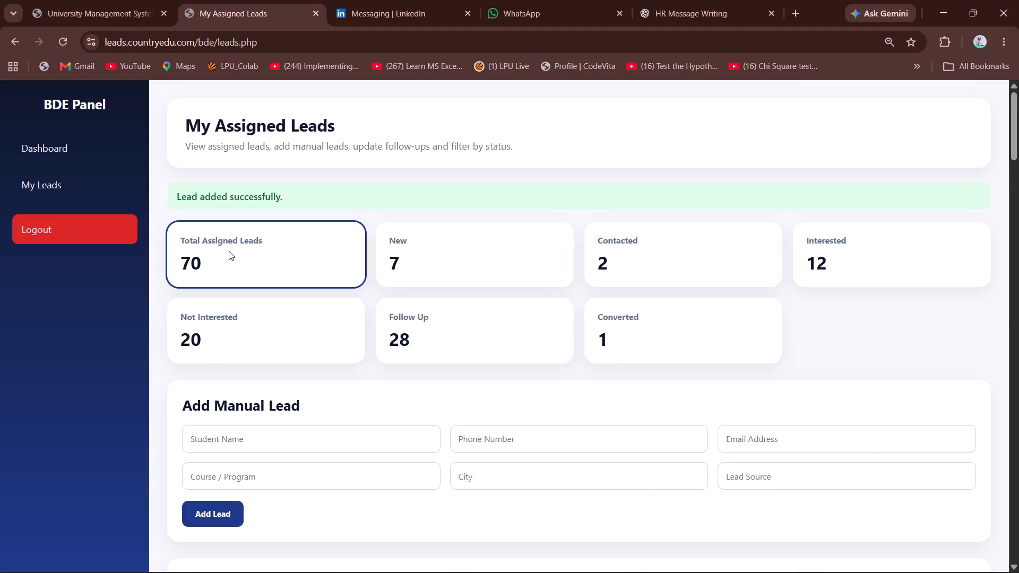
Open the follow-up page of the newly added lead from the lead list.
{"action": "scroll", "coordinate": [333, 333], "scroll_direction": "down", "scroll_amount": 4}
{"action": "scroll", "coordinate": [233, 177], "scroll_direction": "up", "scroll_amount": 2}
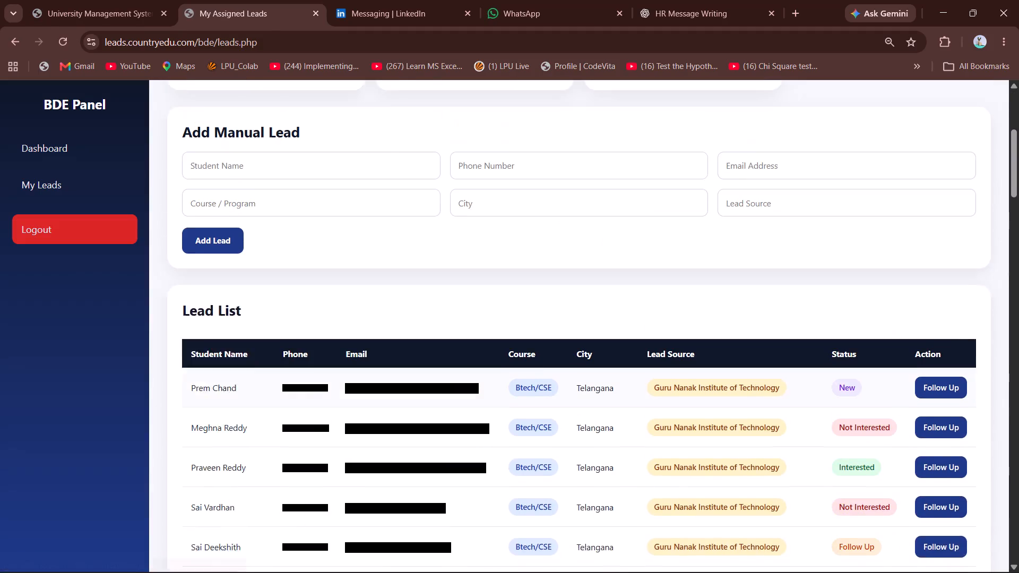
{"action": "left_click", "coordinate": [941, 418]}
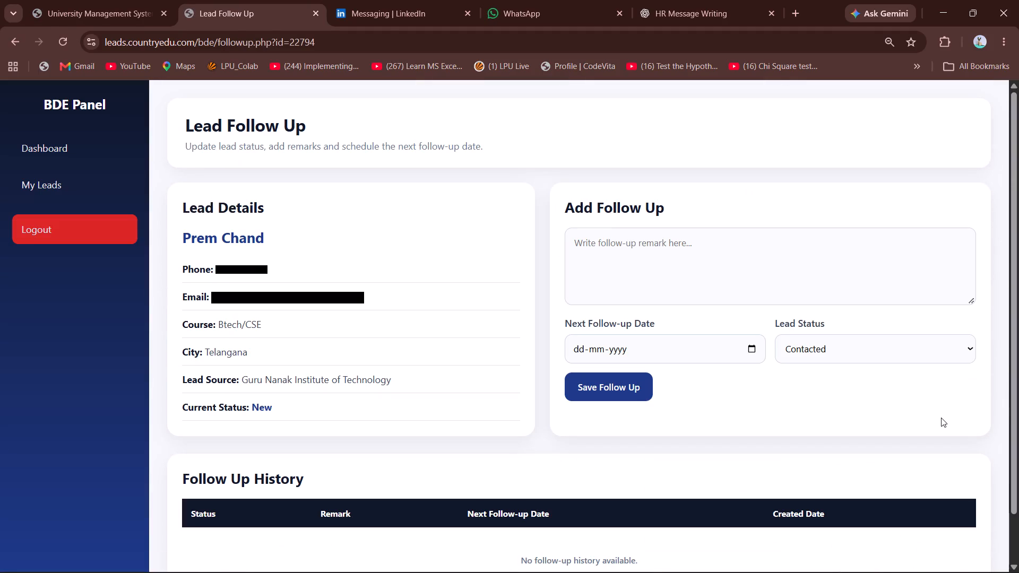
Write the follow-up remark "I am trying to connect him his call is coverting into a voice mail so i need to try again later.".
{"action": "left_click", "coordinate": [693, 274]}
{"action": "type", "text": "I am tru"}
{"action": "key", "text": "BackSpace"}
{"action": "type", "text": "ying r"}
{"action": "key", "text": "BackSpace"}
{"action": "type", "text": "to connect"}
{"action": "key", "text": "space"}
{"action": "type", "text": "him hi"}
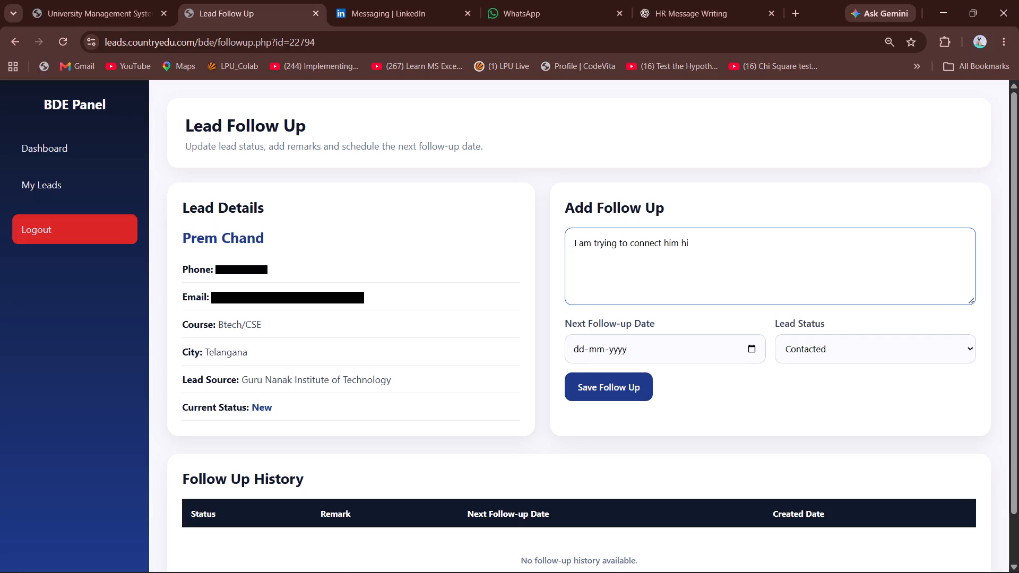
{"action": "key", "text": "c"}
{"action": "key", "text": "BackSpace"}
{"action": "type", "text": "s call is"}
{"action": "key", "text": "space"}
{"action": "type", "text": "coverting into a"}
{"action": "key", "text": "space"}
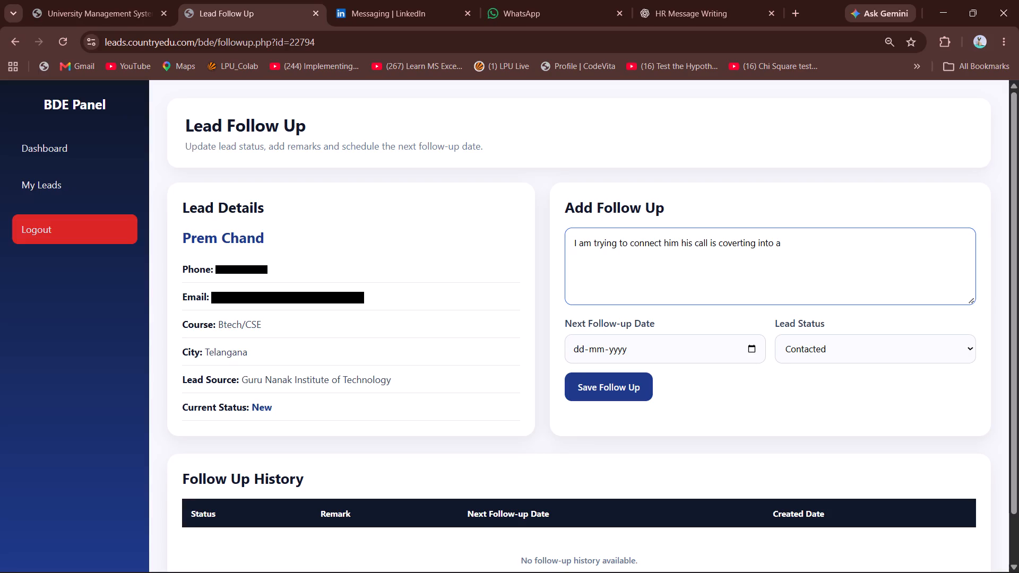
{"action": "left_click", "coordinate": [716, 243]}
{"action": "left_click", "coordinate": [805, 245]}
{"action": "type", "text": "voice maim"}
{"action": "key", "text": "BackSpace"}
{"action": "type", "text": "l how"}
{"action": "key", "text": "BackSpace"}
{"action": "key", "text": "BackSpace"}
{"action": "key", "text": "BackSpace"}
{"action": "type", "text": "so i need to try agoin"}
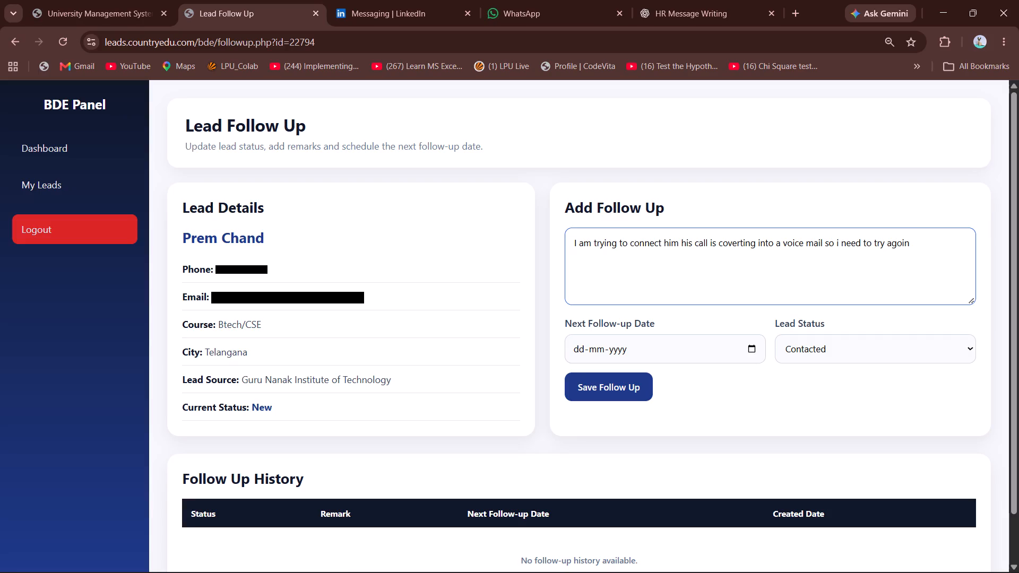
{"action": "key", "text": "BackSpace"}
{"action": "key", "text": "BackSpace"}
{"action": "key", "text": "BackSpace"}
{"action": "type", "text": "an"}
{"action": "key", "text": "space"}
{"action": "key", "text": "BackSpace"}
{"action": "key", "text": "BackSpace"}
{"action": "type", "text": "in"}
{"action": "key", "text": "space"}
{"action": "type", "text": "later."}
Set the next follow-up date to 04-11-2026 and the lead status to Follow Up Again, and save the follow-up.
{"action": "left_click", "coordinate": [755, 350]}
{"action": "left_click", "coordinate": [679, 520]}
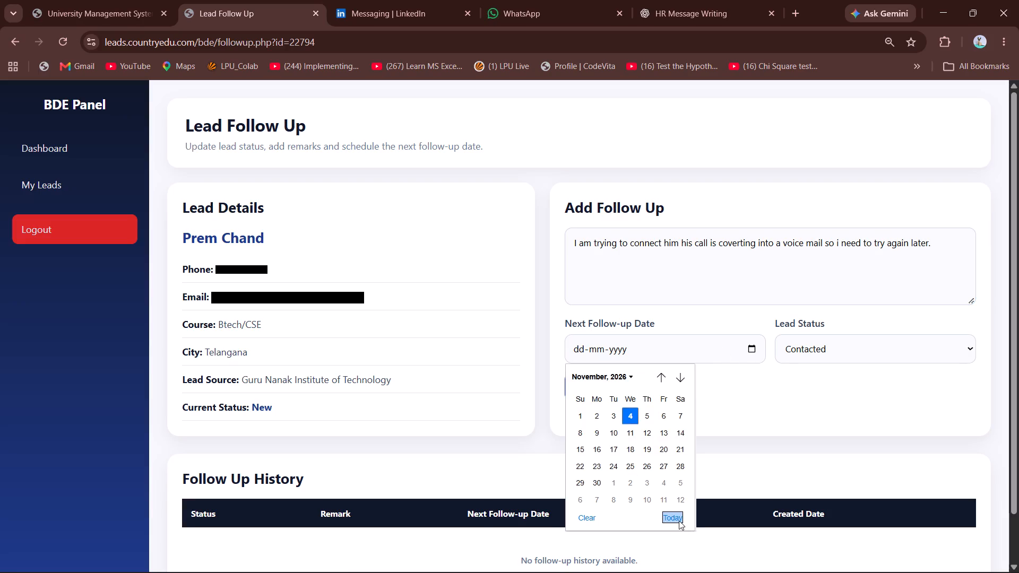
{"action": "left_click", "coordinate": [832, 342]}
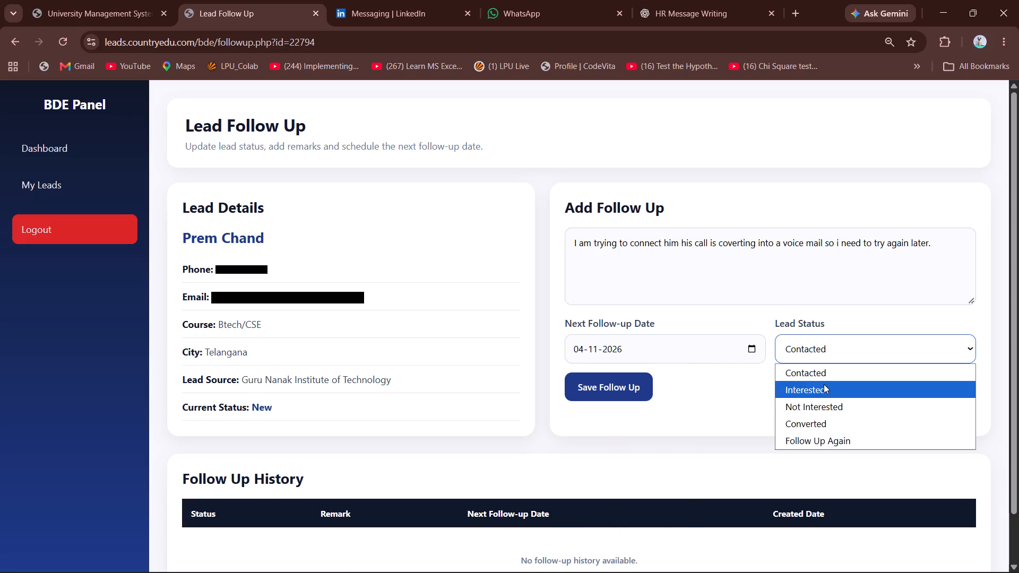
{"action": "left_click", "coordinate": [817, 409]}
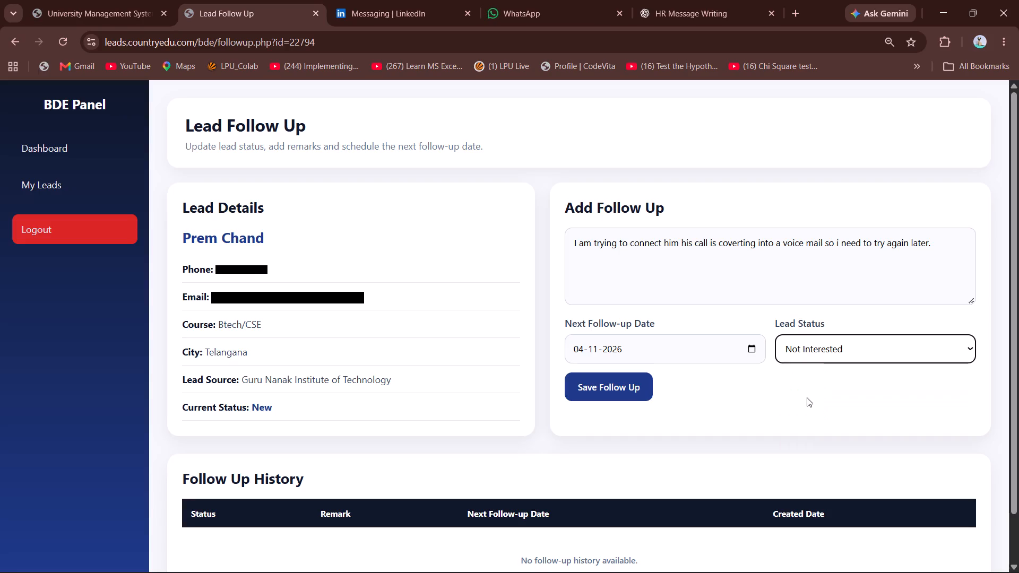
{"action": "left_click", "coordinate": [815, 353]}
{"action": "left_click", "coordinate": [815, 441]}
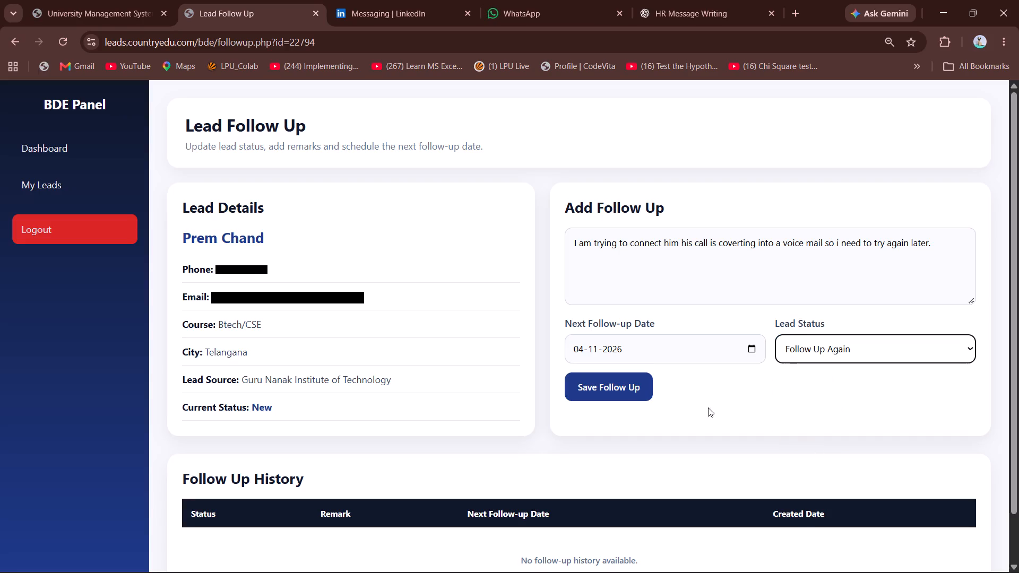
{"action": "left_click", "coordinate": [601, 384]}
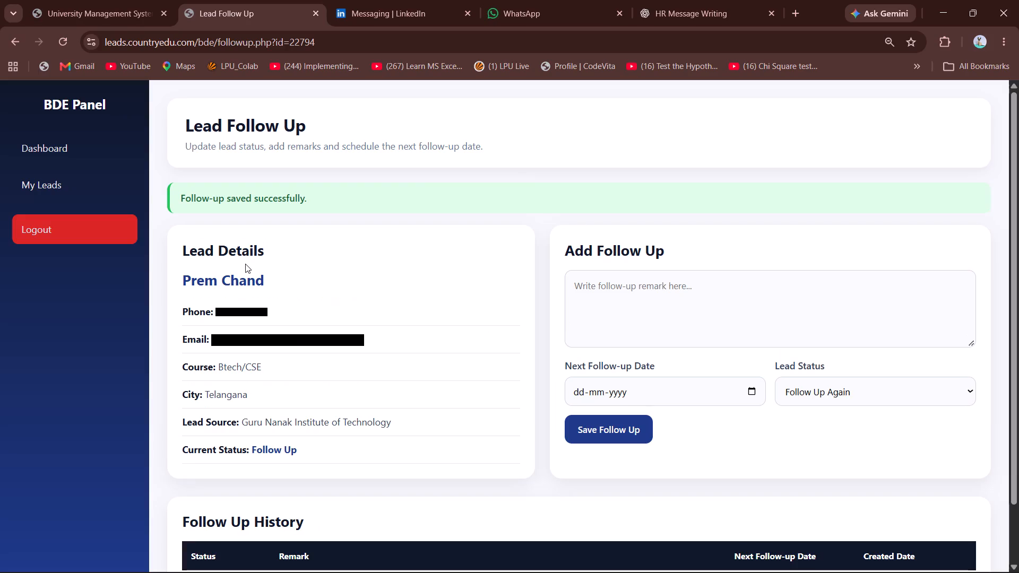
{"action": "scroll", "coordinate": [386, 293], "scroll_direction": "down", "scroll_amount": 4}
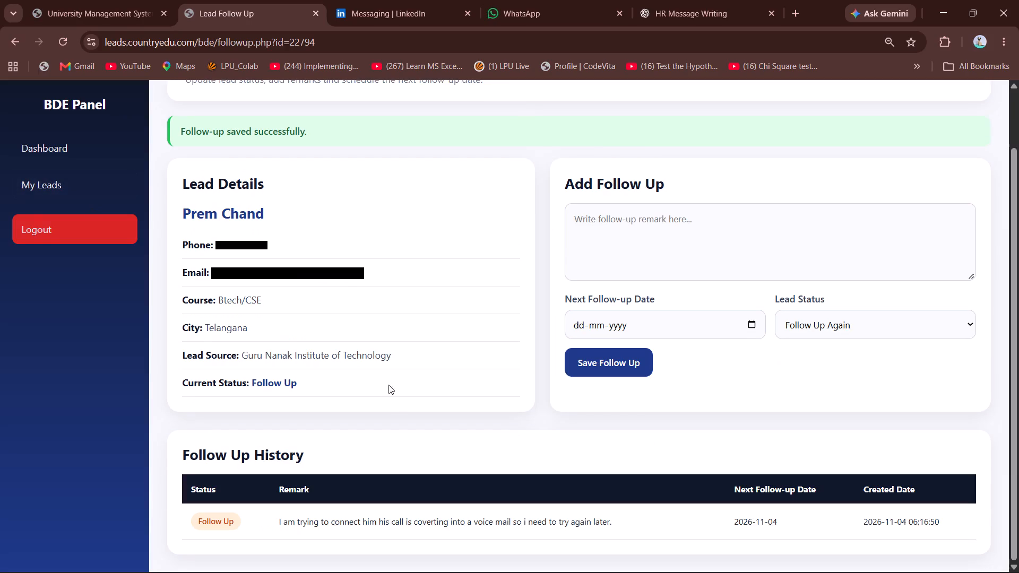
Return to the assigned leads page and enter the next student's full name for a new manual lead.
{"action": "left_click", "coordinate": [65, 199]}
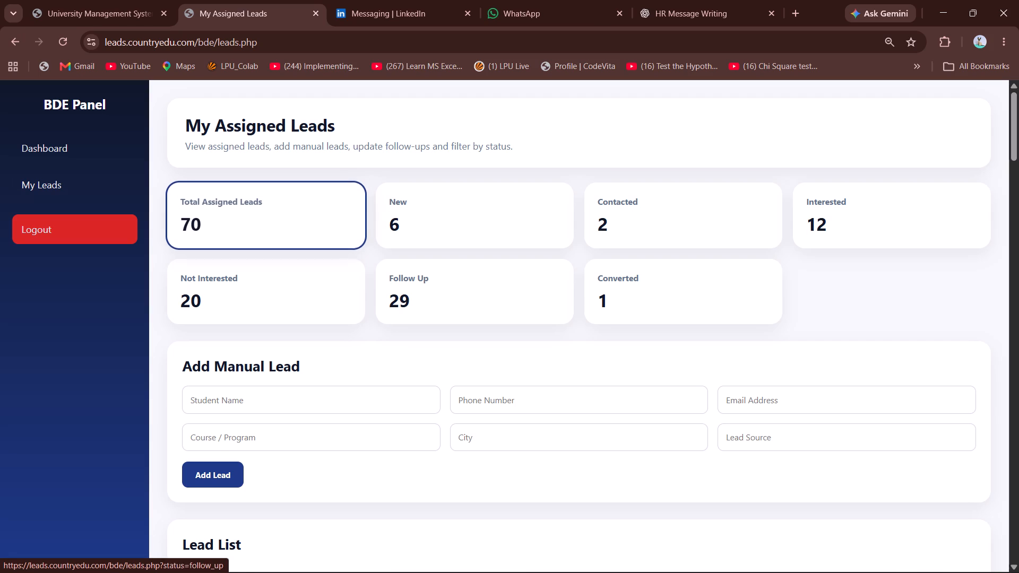
{"action": "left_click", "coordinate": [324, 403]}
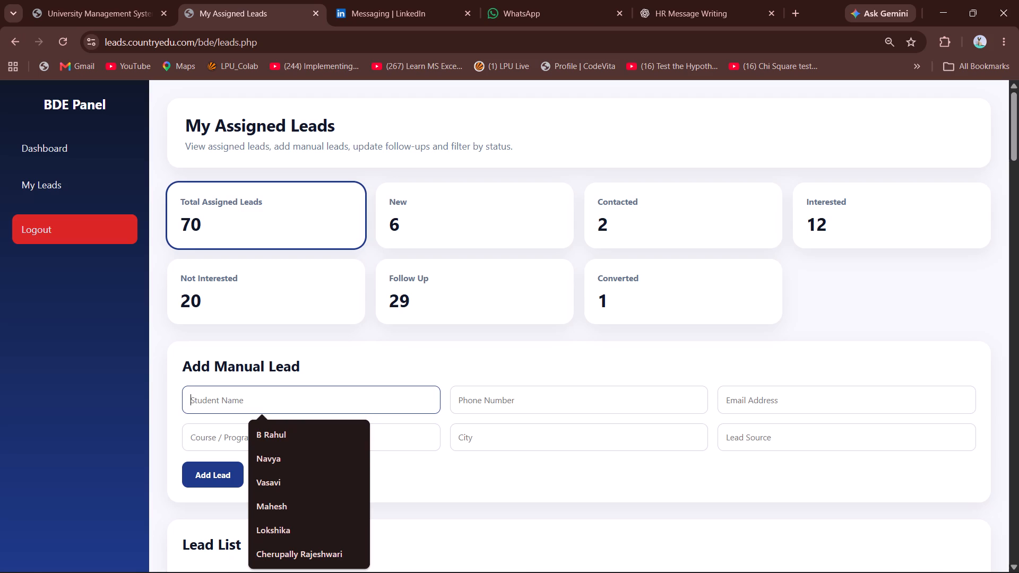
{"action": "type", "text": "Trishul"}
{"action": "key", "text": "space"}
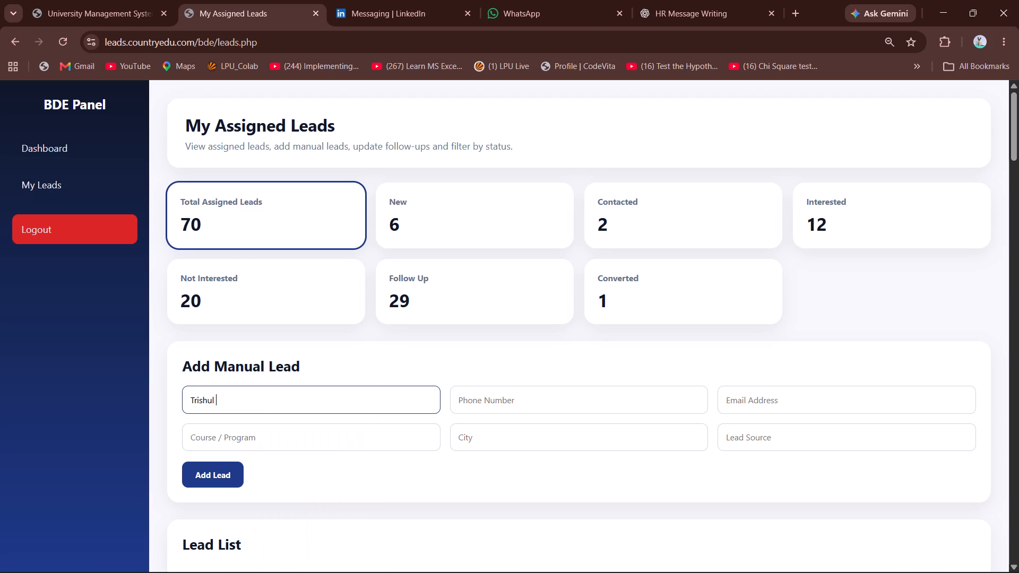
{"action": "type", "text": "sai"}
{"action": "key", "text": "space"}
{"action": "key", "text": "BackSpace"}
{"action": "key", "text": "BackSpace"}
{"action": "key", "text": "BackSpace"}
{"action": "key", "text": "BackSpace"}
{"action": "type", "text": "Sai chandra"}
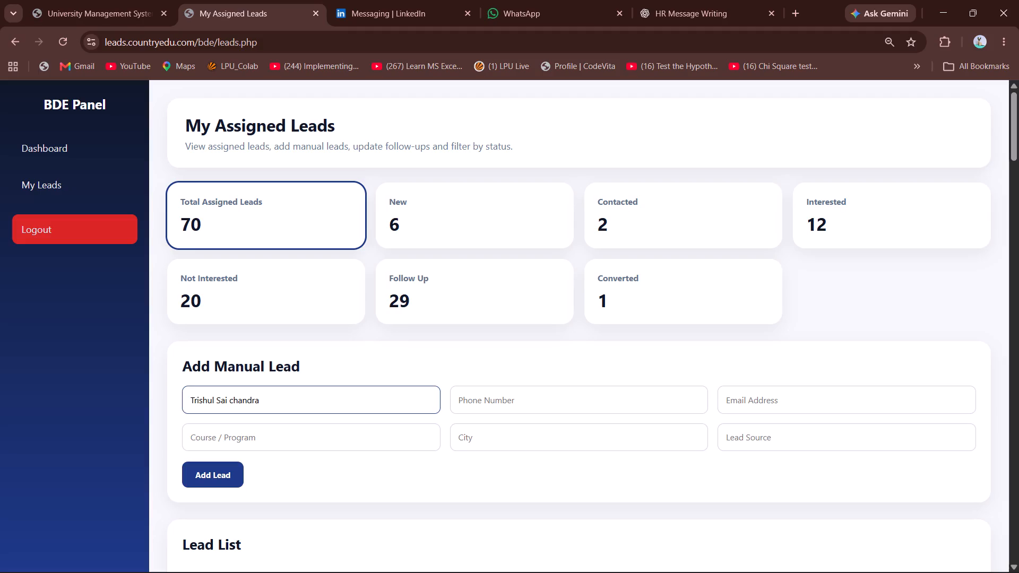
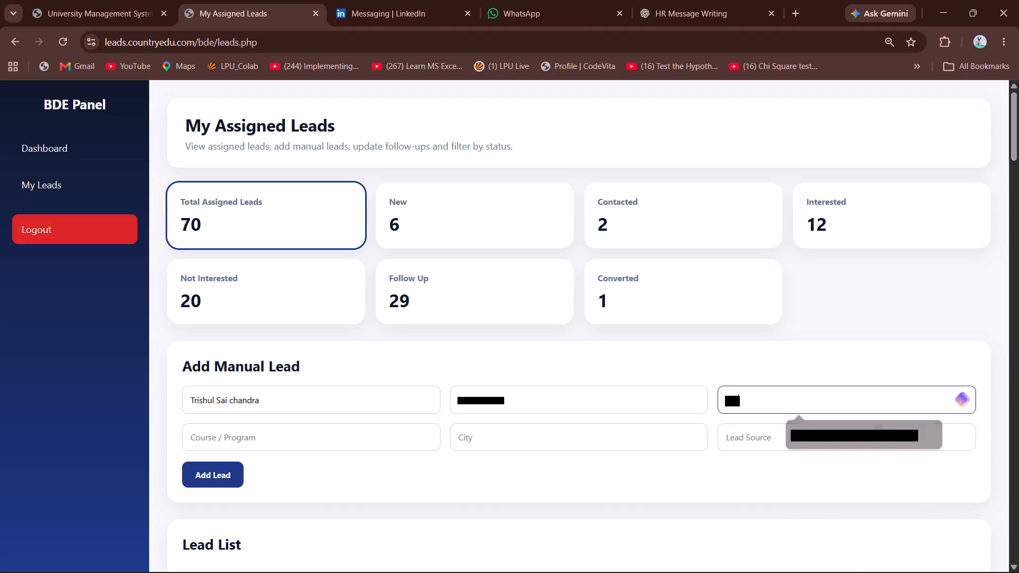
Enter the student's email address for the new manual lead.
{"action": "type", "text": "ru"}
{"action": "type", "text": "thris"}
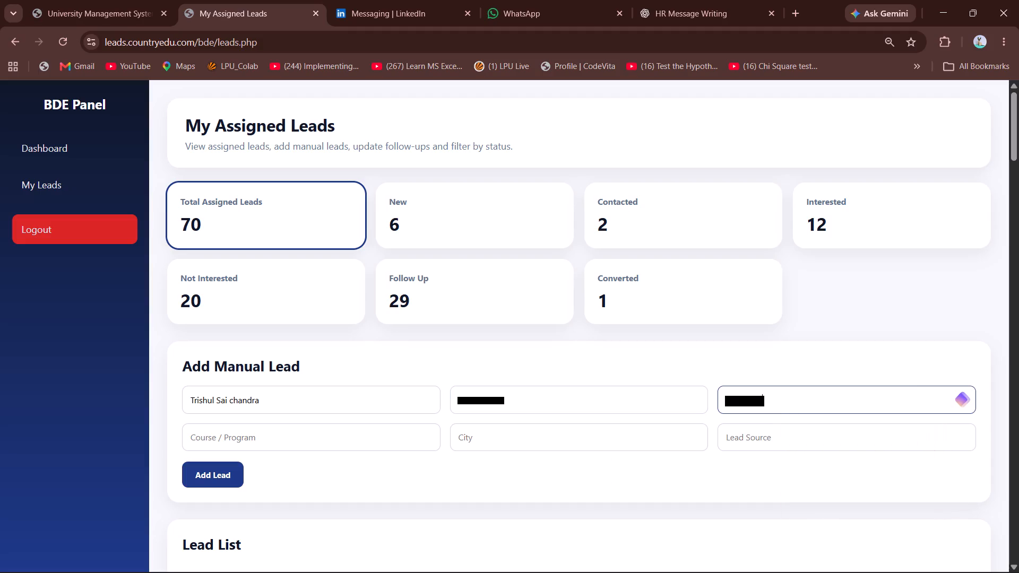
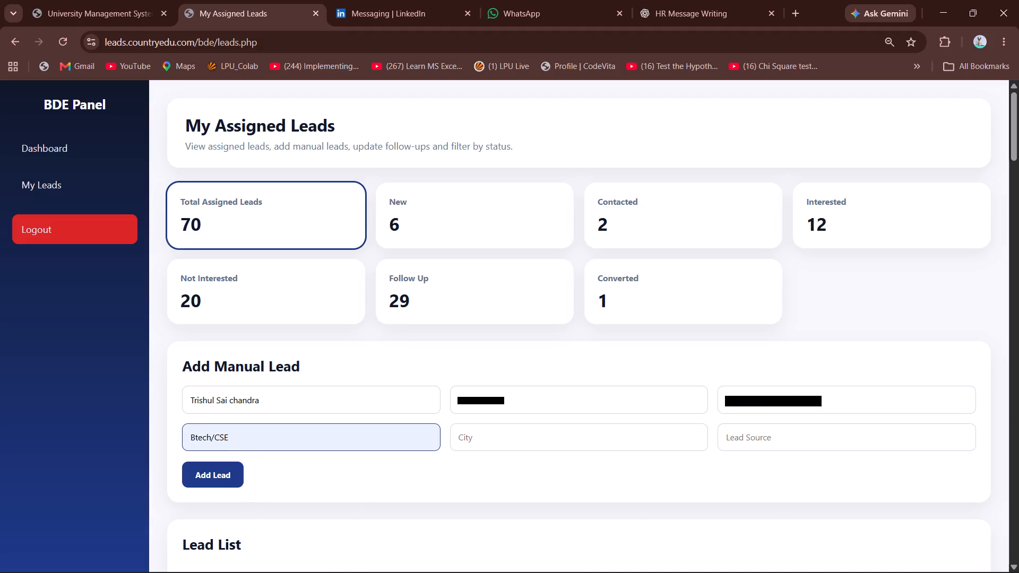
Set the lead's city to Telangana and source to Guru Nanak Institute of Technology, and add the lead.
{"action": "left_click", "coordinate": [550, 430]}
{"action": "type", "text": "Telanagana"}
{"action": "key", "text": "BackSpace"}
{"action": "key", "text": "BackSpace"}
{"action": "key", "text": "BackSpace"}
{"action": "key", "text": "BackSpace"}
{"action": "key", "text": "BackSpace"}
{"action": "key", "text": "BackSpace"}
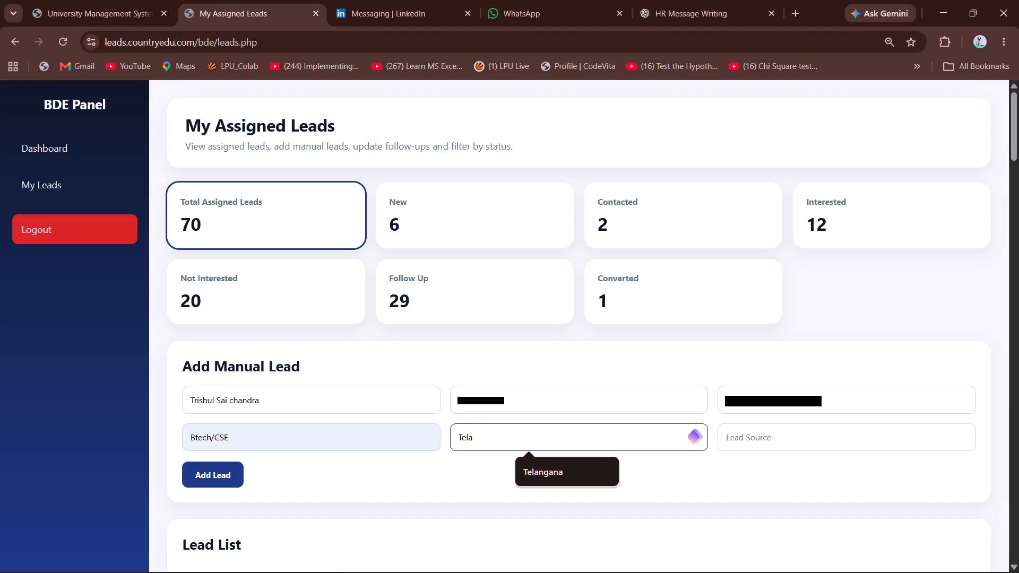
{"action": "left_click", "coordinate": [560, 475]}
{"action": "left_click", "coordinate": [788, 444]}
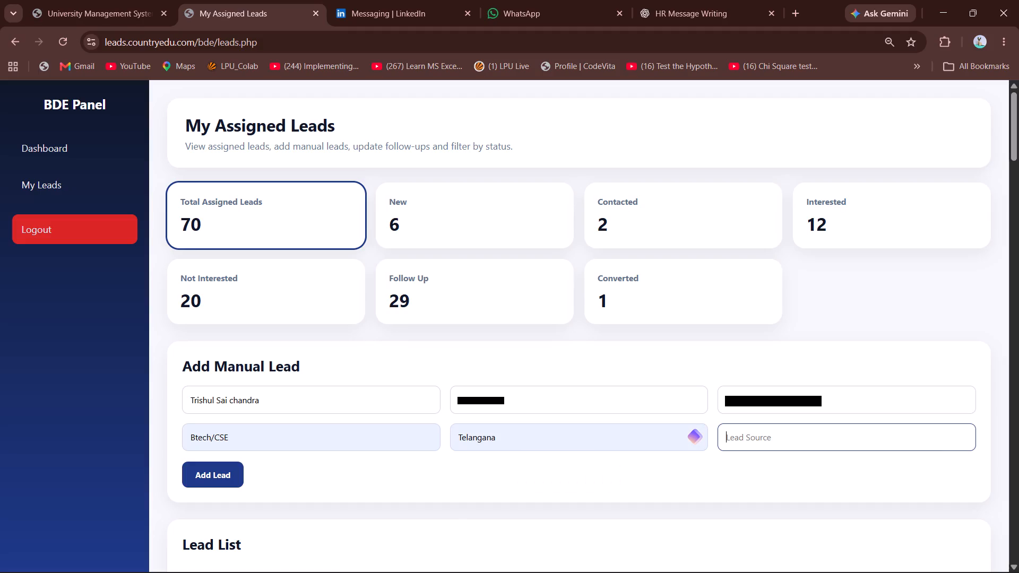
{"action": "left_click", "coordinate": [831, 494]}
{"action": "left_click", "coordinate": [224, 482]}
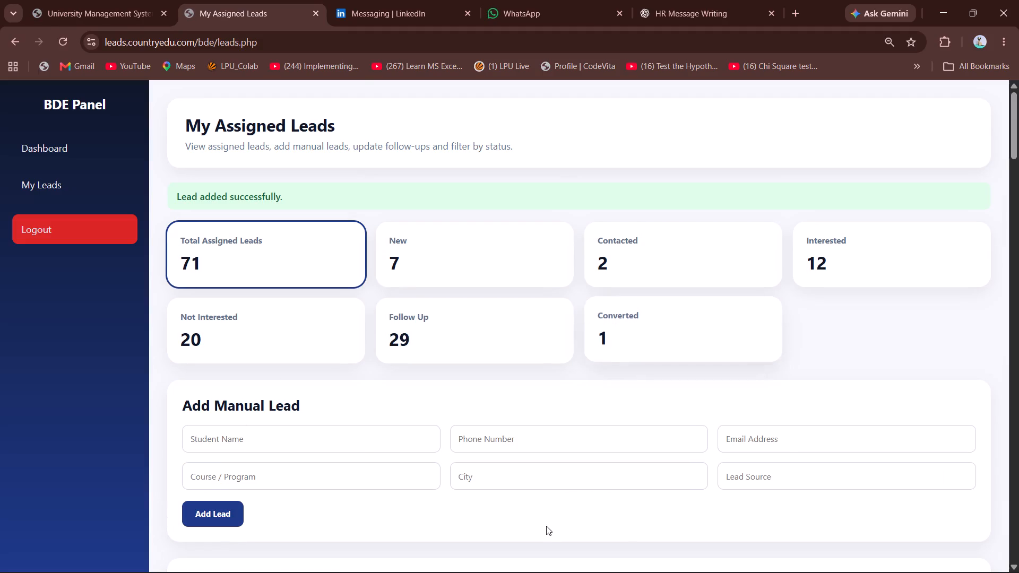
Open the new lead's follow-up form and begin the remark "I had a conversation with him and he saying that he will pay money after getting the".
{"action": "scroll", "coordinate": [546, 526], "scroll_direction": "down", "scroll_amount": 2}
{"action": "left_click", "coordinate": [919, 397]}
{"action": "left_click", "coordinate": [668, 258]}
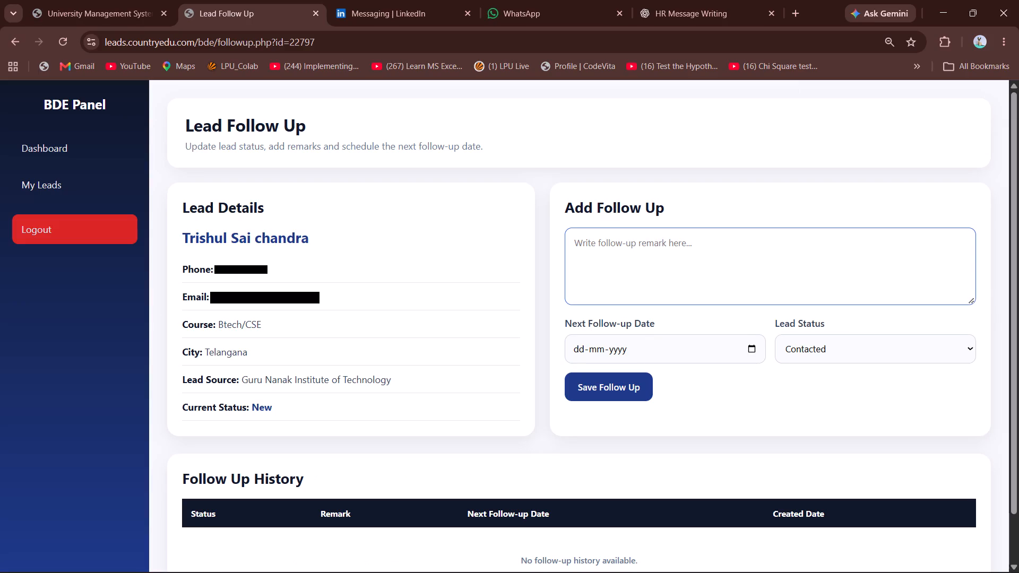
{"action": "type", "text": "I had a conversation with him and he a"}
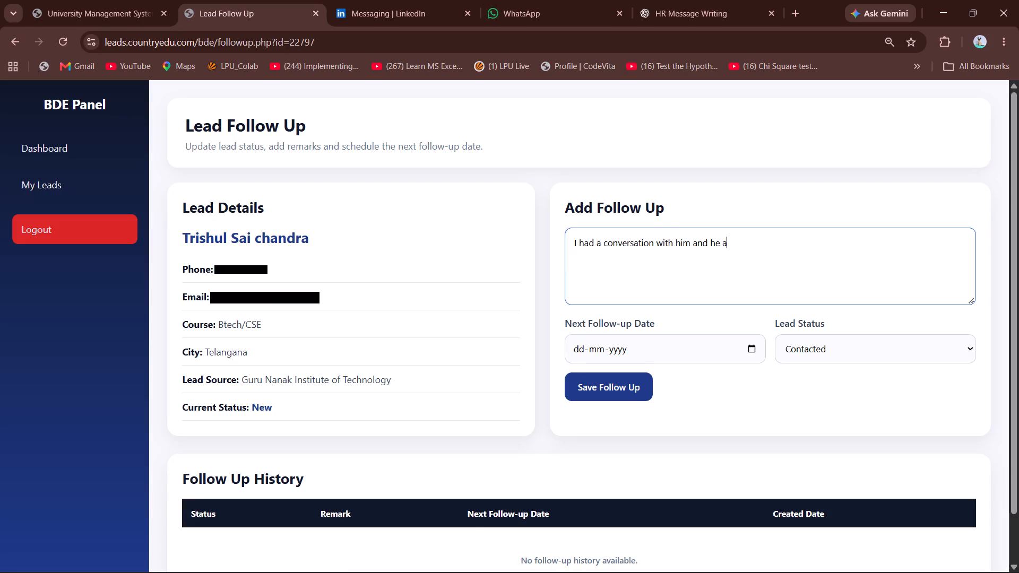
{"action": "key", "text": "BackSpace"}
{"action": "type", "text": "sat"}
{"action": "key", "text": "BackSpace"}
{"action": "type", "text": "yin"}
{"action": "type", "text": "g thar"}
{"action": "key", "text": "BackSpace"}
{"action": "type", "text": "t"}
{"action": "key", "text": "space"}
{"action": "type", "text": "he will pay mn"}
{"action": "key", "text": "BackSpace"}
{"action": "type", "text": "oney after getting the place"}
{"action": "key", "text": "BackSpace"}
{"action": "key", "text": "BackSpace"}
{"action": "key", "text": "BackSpace"}
{"action": "key", "text": "BackSpace"}
{"action": "key", "text": "BackSpace"}
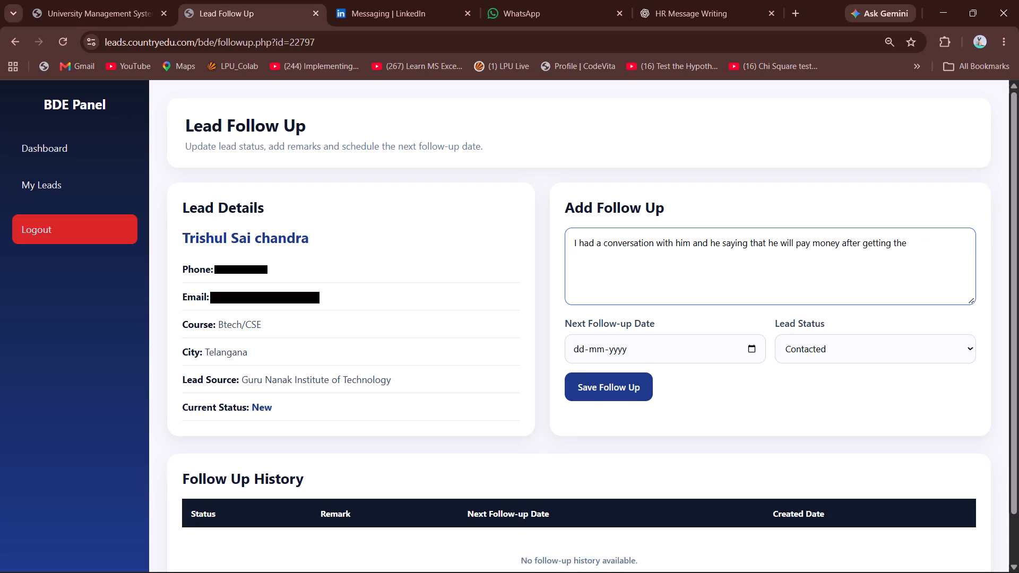
Complete the follow-up remark with "internship oppurtunity so he is not interested.".
{"action": "type", "text": "internship oppurtunity so"}
{"action": "key", "text": "BackSpace"}
{"action": "key", "text": "BackSpace"}
{"action": "type", "text": "so i"}
{"action": "key", "text": "BackSpace"}
{"action": "key", "text": "BackSpace"}
{"action": "key", "text": "BackSpace"}
{"action": "key", "text": "BackSpace"}
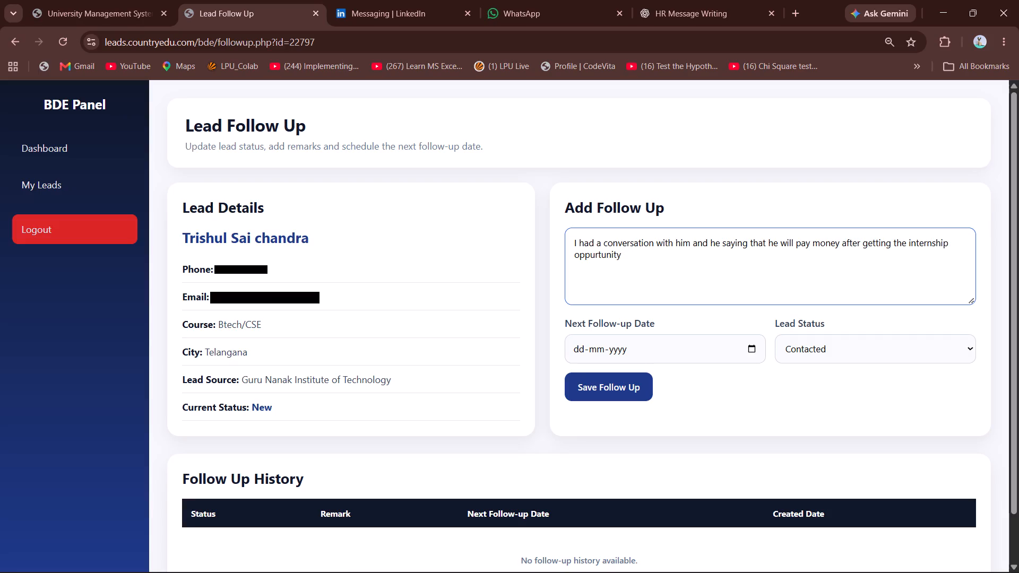
{"action": "type", "text": "so hi"}
{"action": "key", "text": "BackSpace"}
{"action": "type", "text": "e"}
{"action": "key", "text": "space"}
{"action": "type", "text": "is not interested"}
{"action": "key", "text": "period"}
Save the follow-up with today's date, 04-11-2026, and lead status Not Interested, and return to the assigned leads page.
{"action": "left_click", "coordinate": [752, 345]}
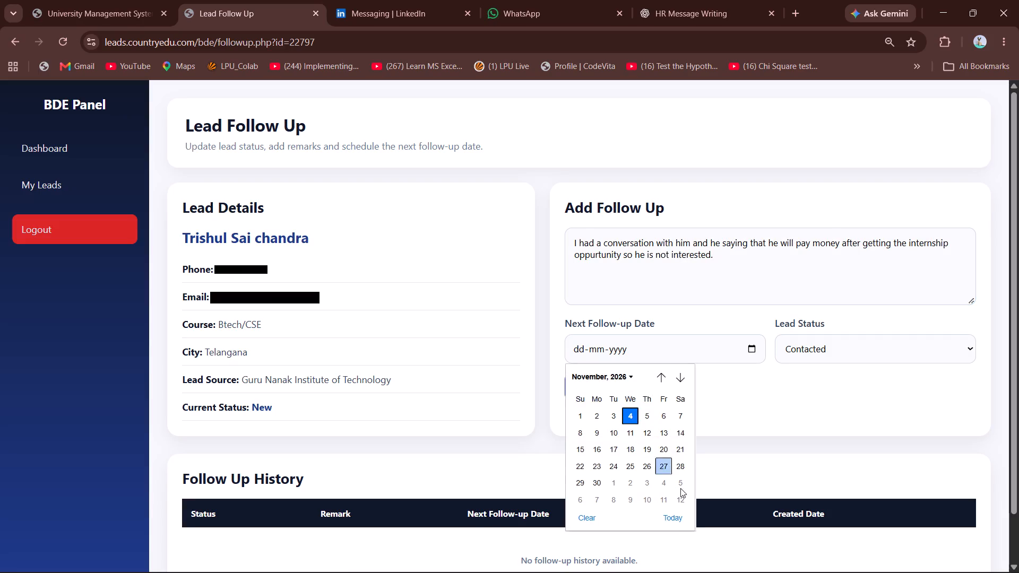
{"action": "left_click", "coordinate": [676, 524]}
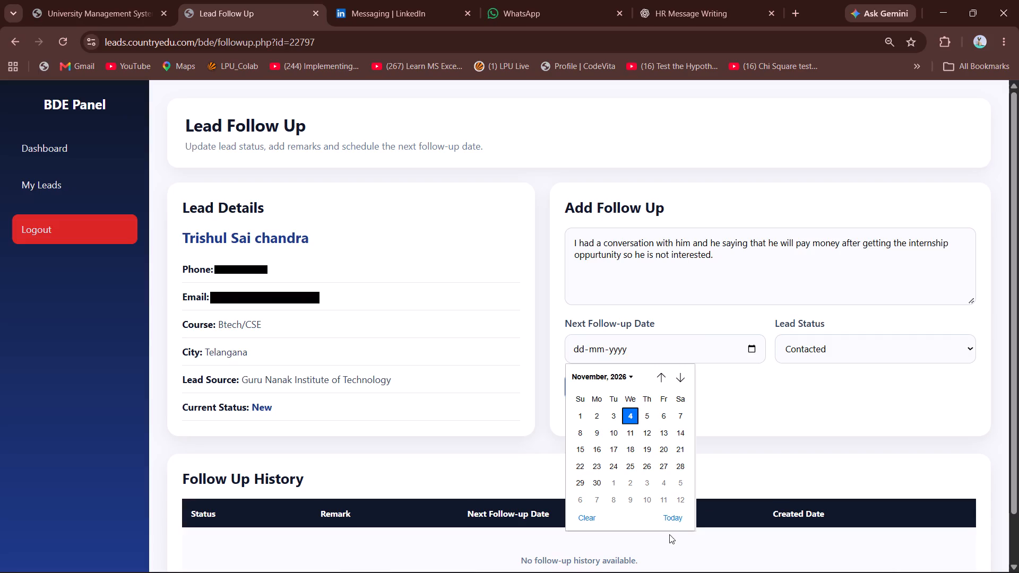
{"action": "left_click", "coordinate": [674, 518]}
{"action": "left_click", "coordinate": [844, 346]}
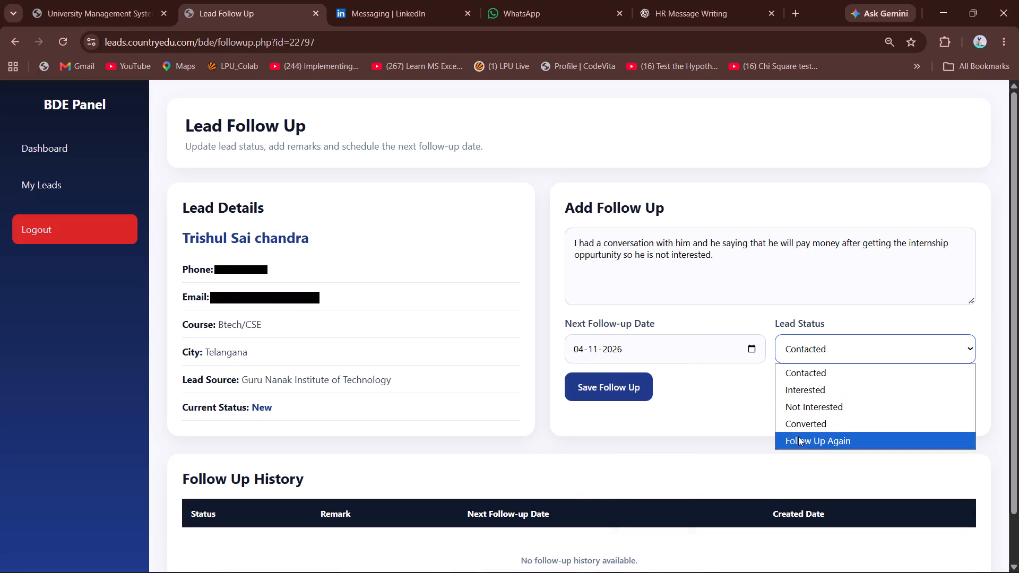
{"action": "left_click", "coordinate": [814, 404]}
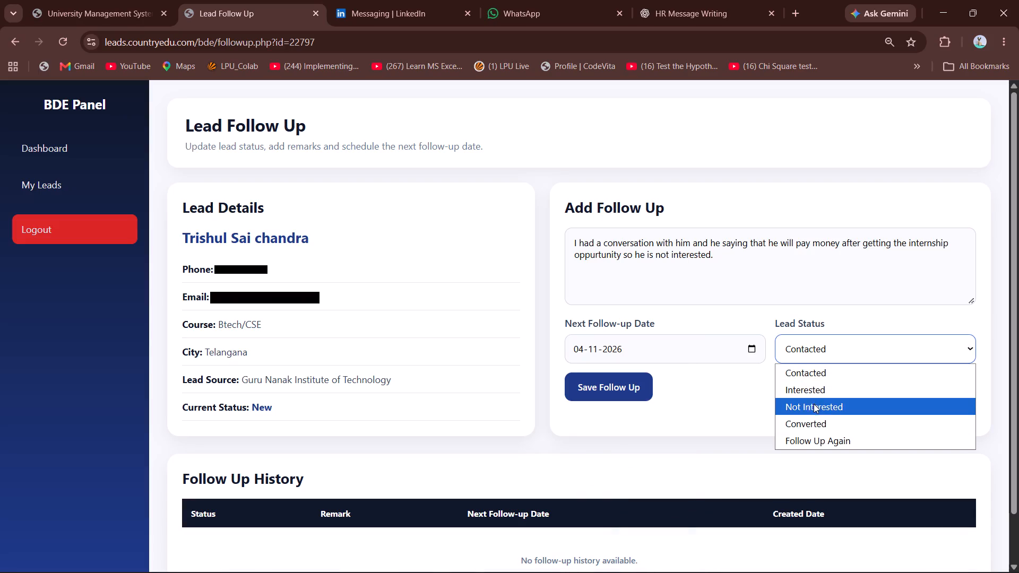
{"action": "left_click", "coordinate": [602, 389]}
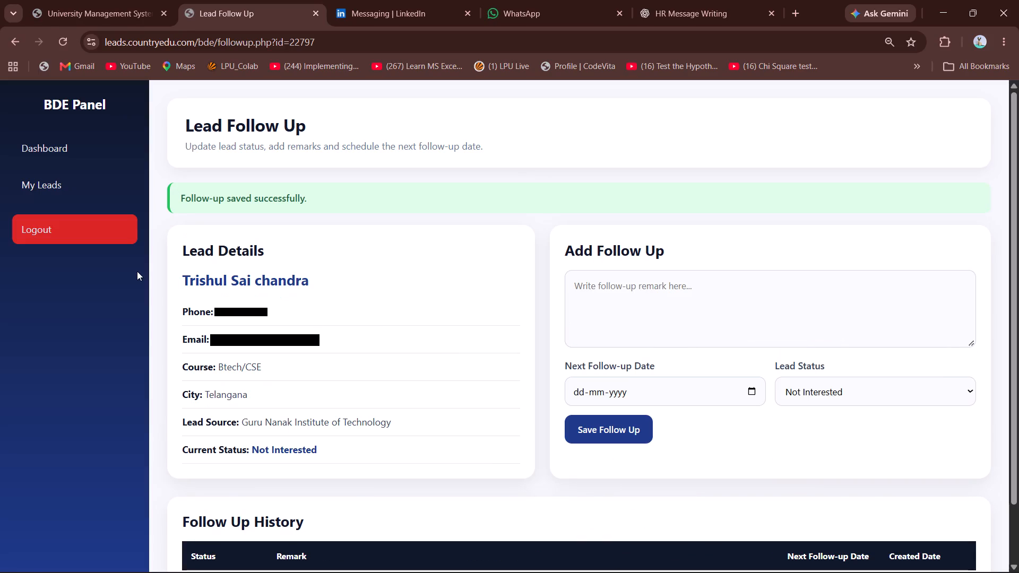
{"action": "left_click", "coordinate": [89, 190]}
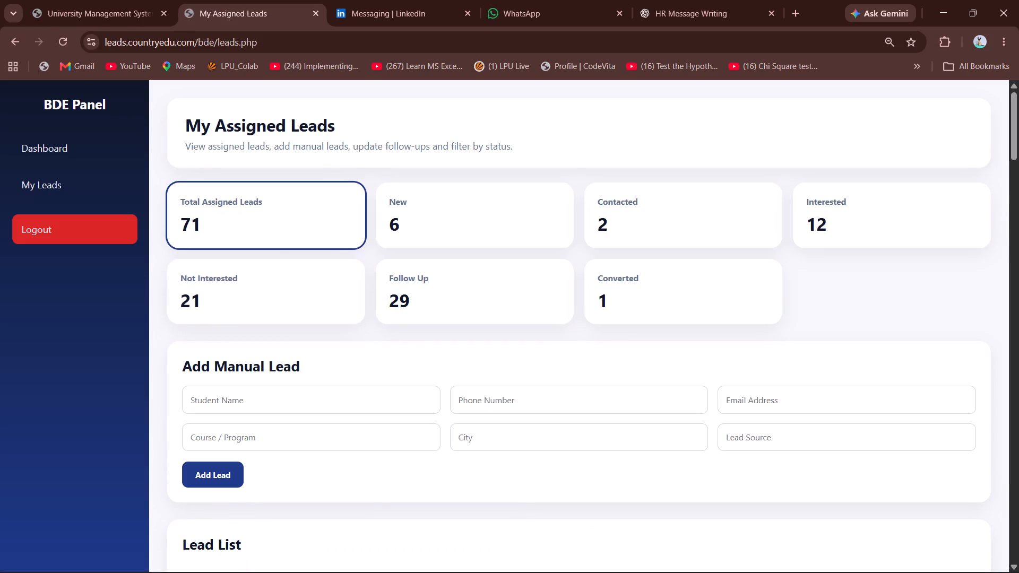
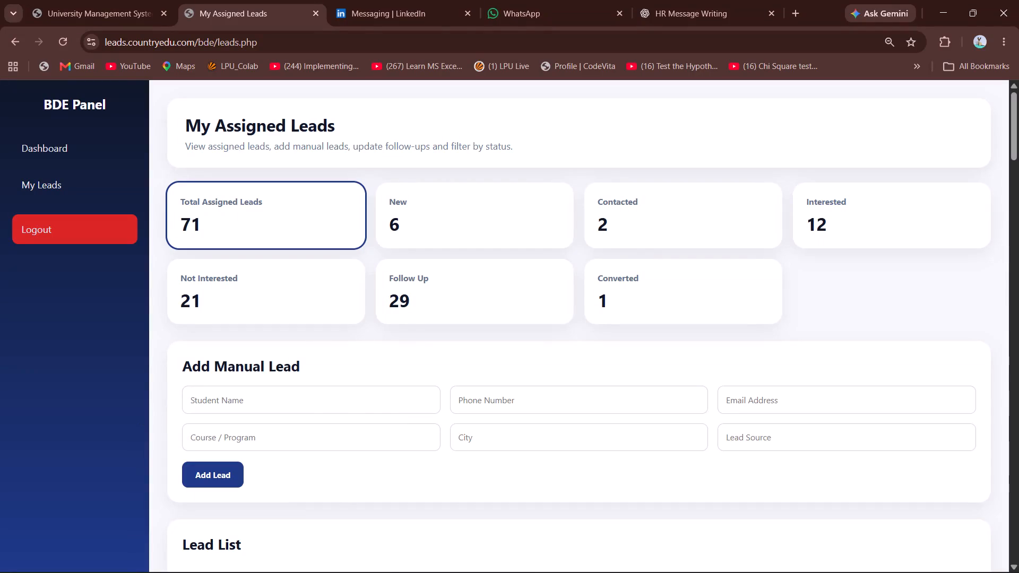
Start a new manual lead by entering the next student's first name as the student name.
{"action": "left_click", "coordinate": [208, 405]}
{"action": "type", "text": "Ayesha"}
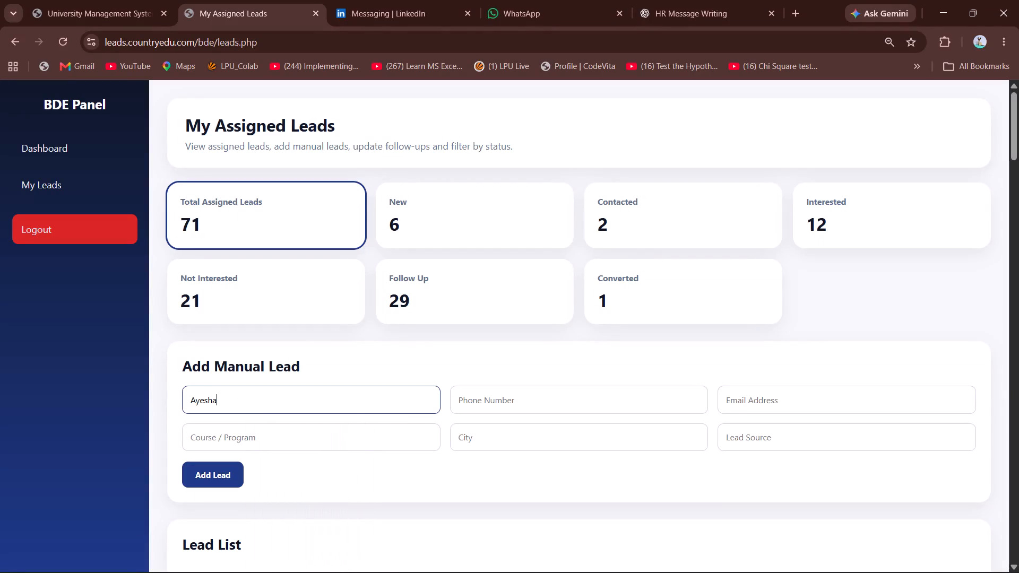
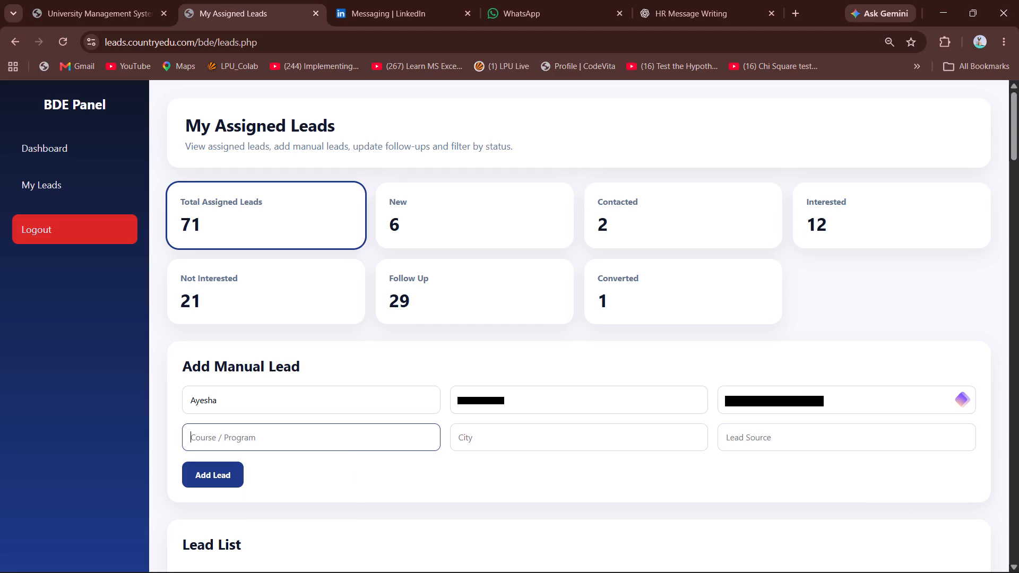
Complete the manual lead with course Btech/CSE, city Telangana and lead source Guru Nanak Institute of Technology, and add it.
{"action": "left_click", "coordinate": [308, 490]}
{"action": "left_click", "coordinate": [534, 441]}
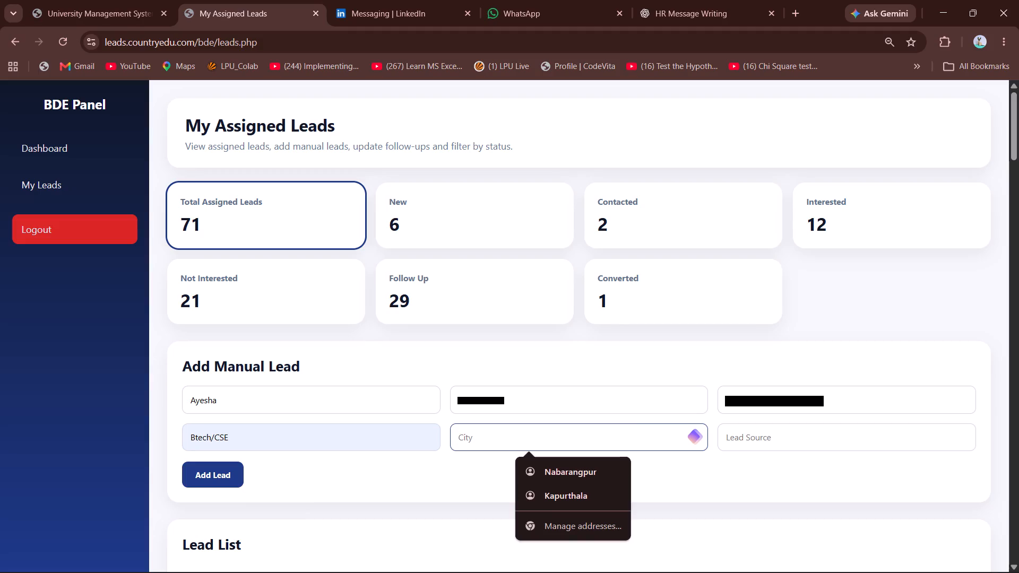
{"action": "type", "text": "Telangana"}
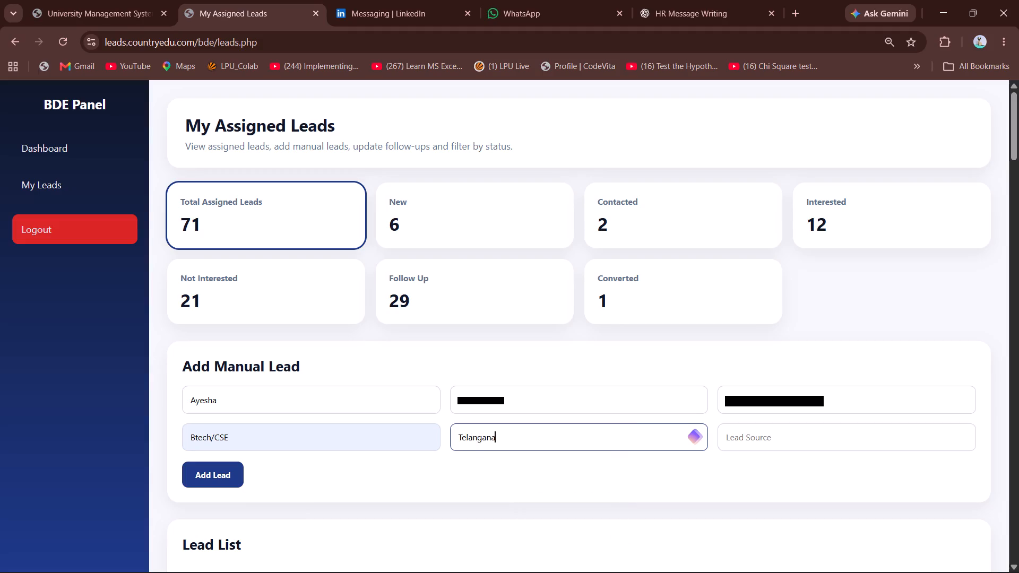
{"action": "left_click", "coordinate": [754, 428]}
{"action": "left_click", "coordinate": [817, 492]}
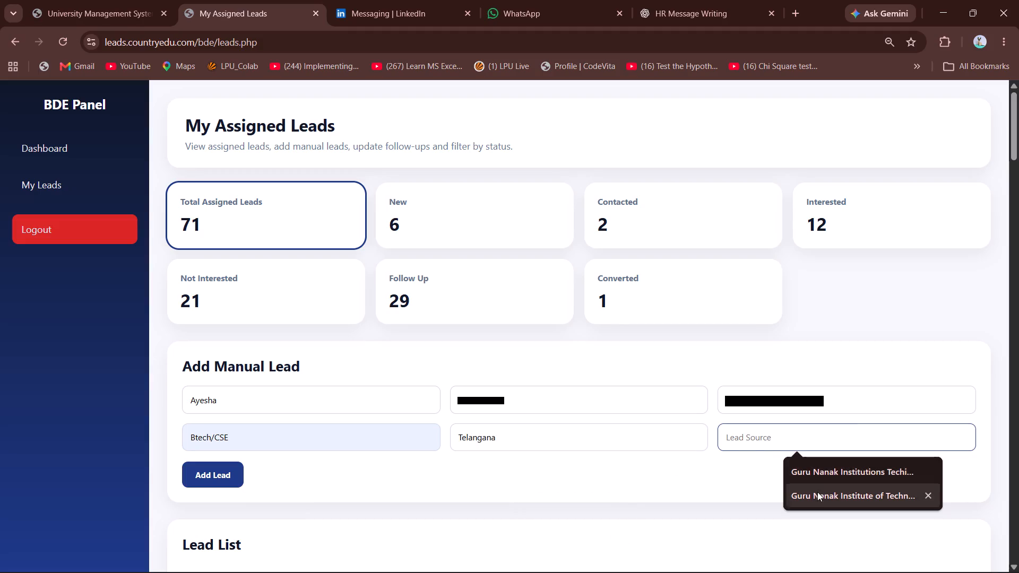
{"action": "left_click", "coordinate": [237, 473]}
Open the follow-up form of the newly added lead in the Lead List and start its follow-up remark.
{"action": "scroll", "coordinate": [629, 354], "scroll_direction": "down", "scroll_amount": 1}
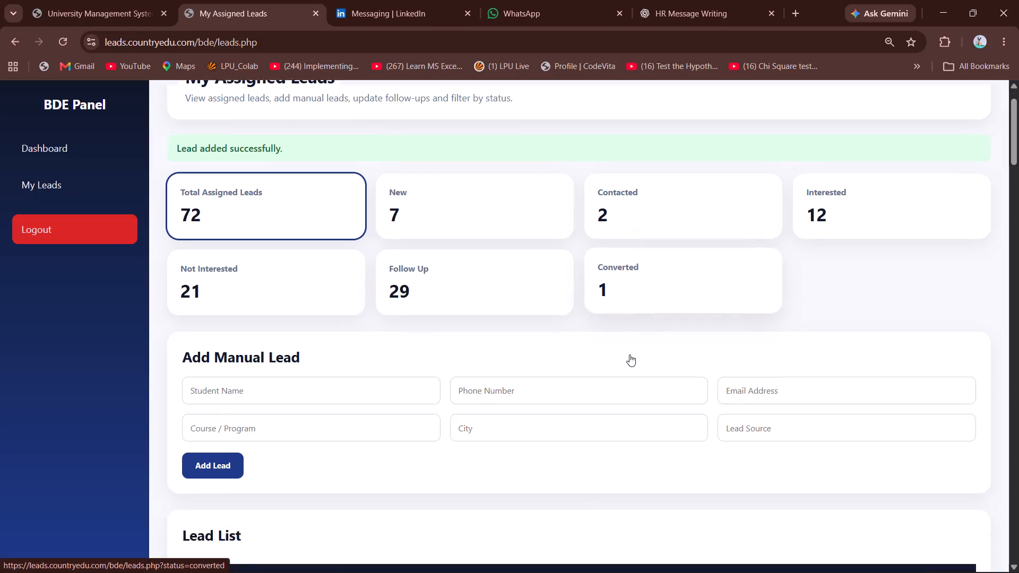
{"action": "scroll", "coordinate": [629, 354], "scroll_direction": "down", "scroll_amount": 1}
{"action": "scroll", "coordinate": [629, 354], "scroll_direction": "up", "scroll_amount": 2}
{"action": "scroll", "coordinate": [629, 354], "scroll_direction": "down", "scroll_amount": 2}
{"action": "scroll", "coordinate": [629, 354], "scroll_direction": "up", "scroll_amount": 5}
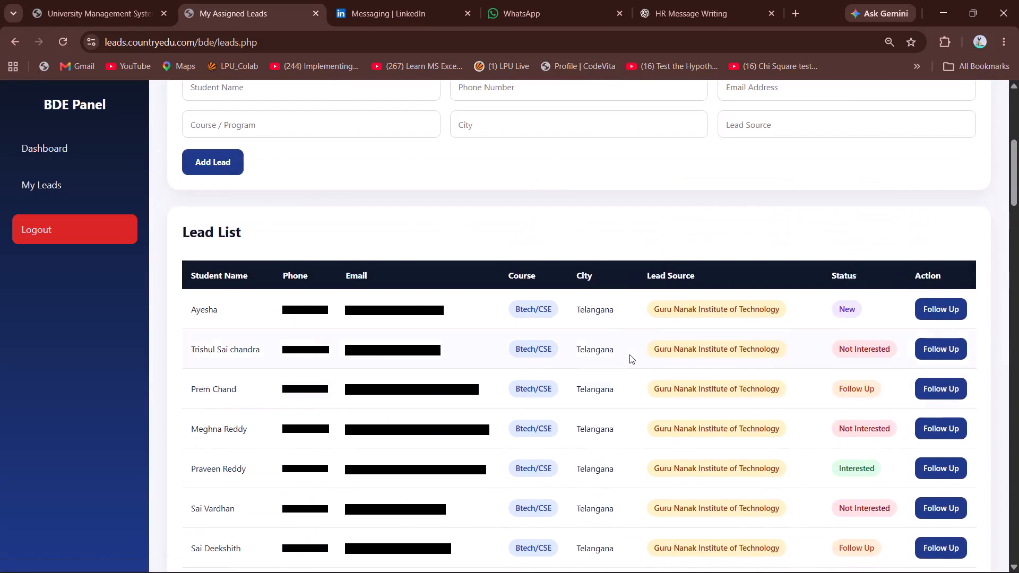
{"action": "scroll", "coordinate": [629, 354], "scroll_direction": "up", "scroll_amount": 2}
{"action": "scroll", "coordinate": [629, 354], "scroll_direction": "down", "scroll_amount": 2}
{"action": "scroll", "coordinate": [629, 354], "scroll_direction": "up", "scroll_amount": 1}
{"action": "scroll", "coordinate": [629, 354], "scroll_direction": "down", "scroll_amount": 2}
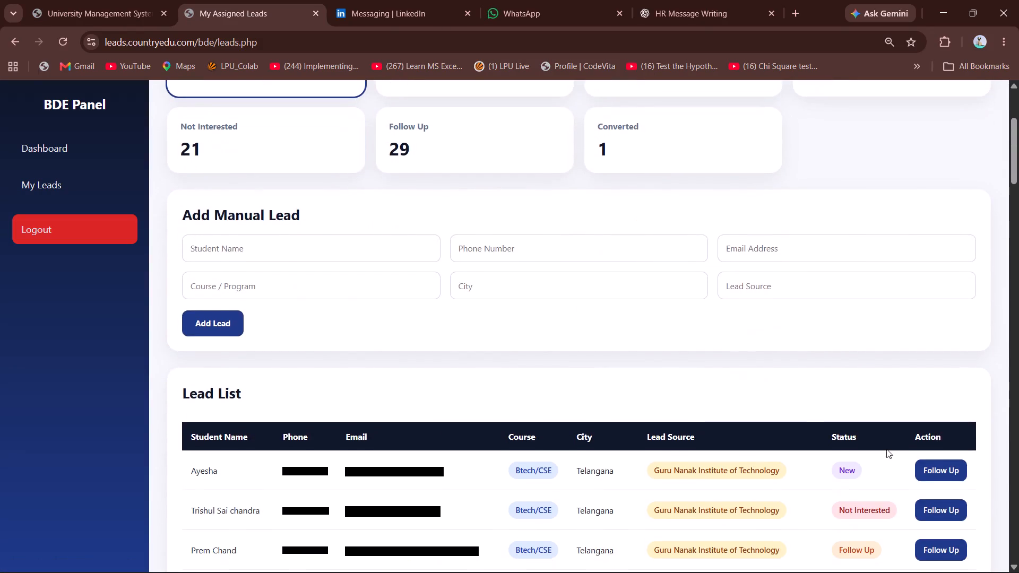
{"action": "left_click", "coordinate": [951, 471]}
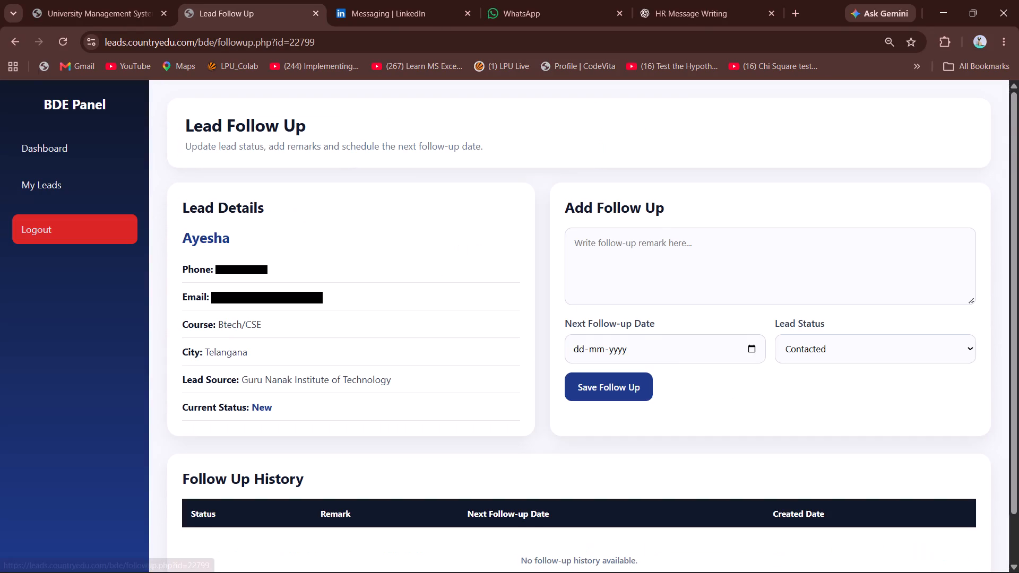
{"action": "left_click", "coordinate": [652, 269]}
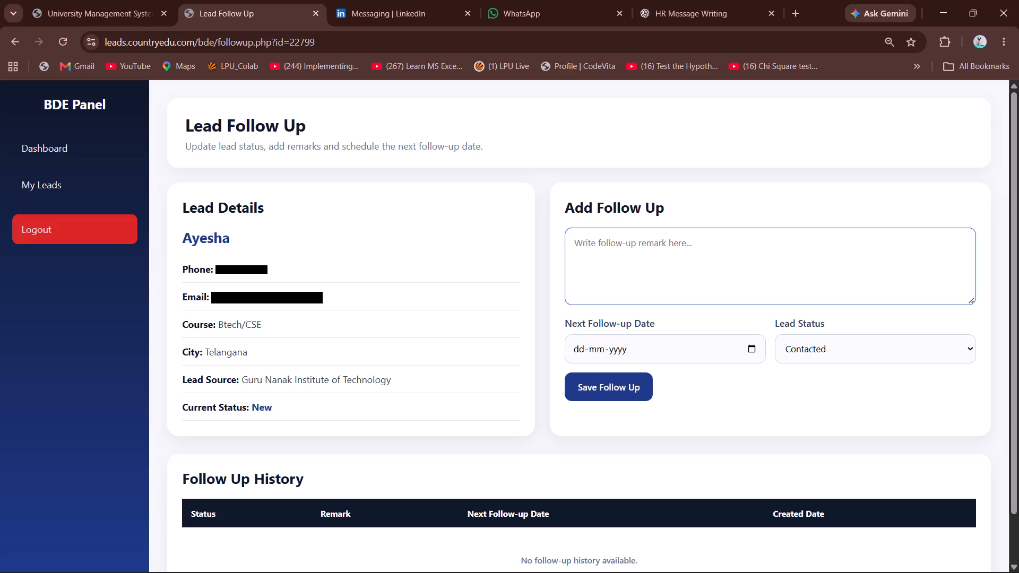
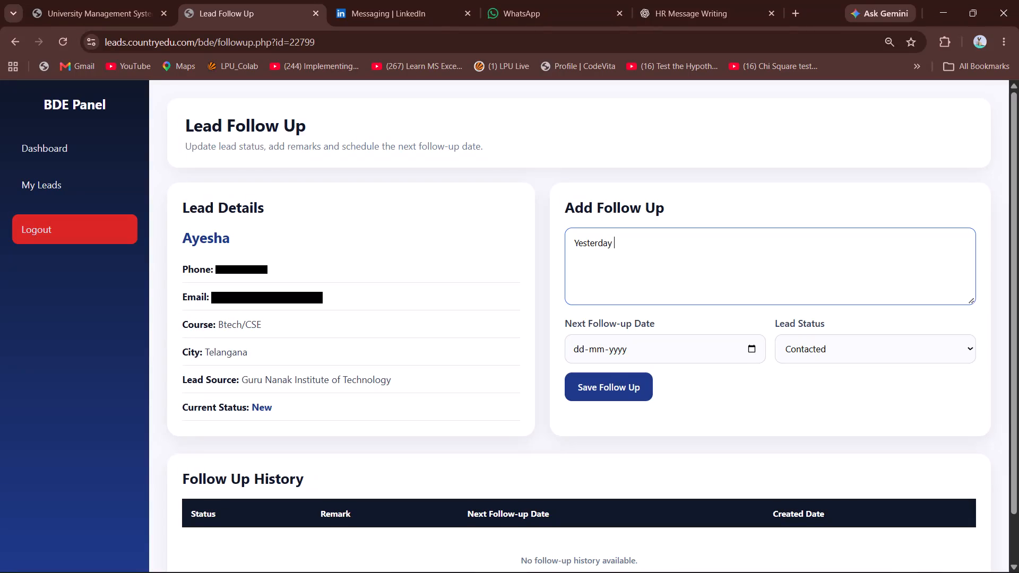
Continue the follow-up remark so that it reads "Yesterday she was shown some interest,".
{"action": "key", "text": "BackSpace"}
{"action": "type", "text": "was shoen"}
{"action": "key", "text": "BackSpace"}
{"action": "key", "text": "BackSpace"}
{"action": "type", "text": "wn some intere"}
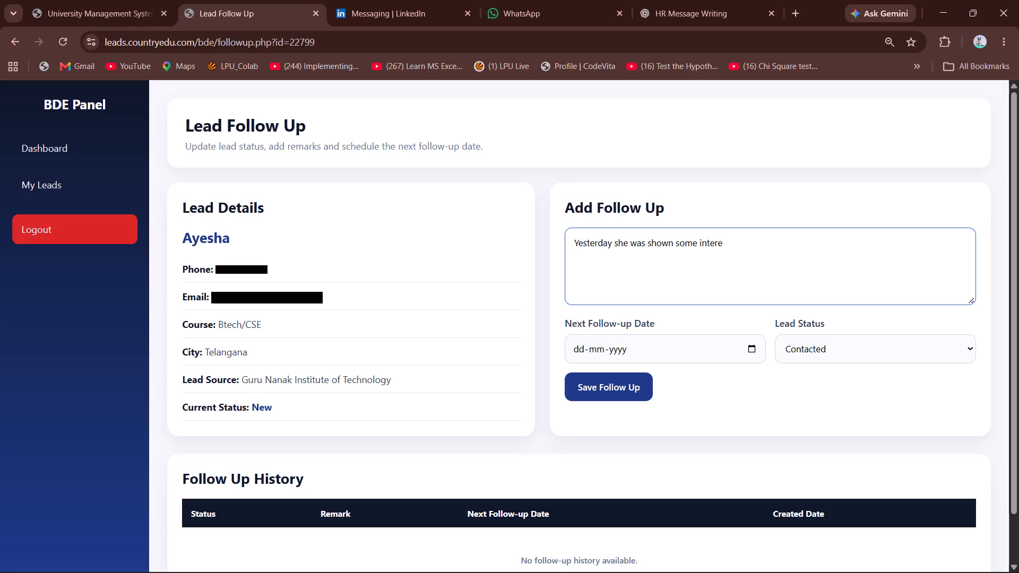
{"action": "type", "text": "st now"}
{"action": "key", "text": "space"}
{"action": "key", "text": "BackSpace"}
{"action": "key", "text": "BackSpace"}
{"action": "key", "text": "BackSpace"}
{"action": "key", "text": "BackSpace"}
{"action": "key", "text": "BackSpace"}
{"action": "type", "text": ","}
{"action": "key", "text": "space"}
Extend the remark with "today i again kept a message to".
{"action": "type", "text": "today i a"}
{"action": "key", "text": "BackSpace"}
{"action": "key", "text": "BackSpace"}
{"action": "key", "text": "space"}
{"action": "type", "text": "agoing"}
{"action": "key", "text": "space"}
{"action": "key", "text": "BackSpace"}
{"action": "key", "text": "BackSpace"}
{"action": "key", "text": "BackSpace"}
{"action": "key", "text": "BackSpace"}
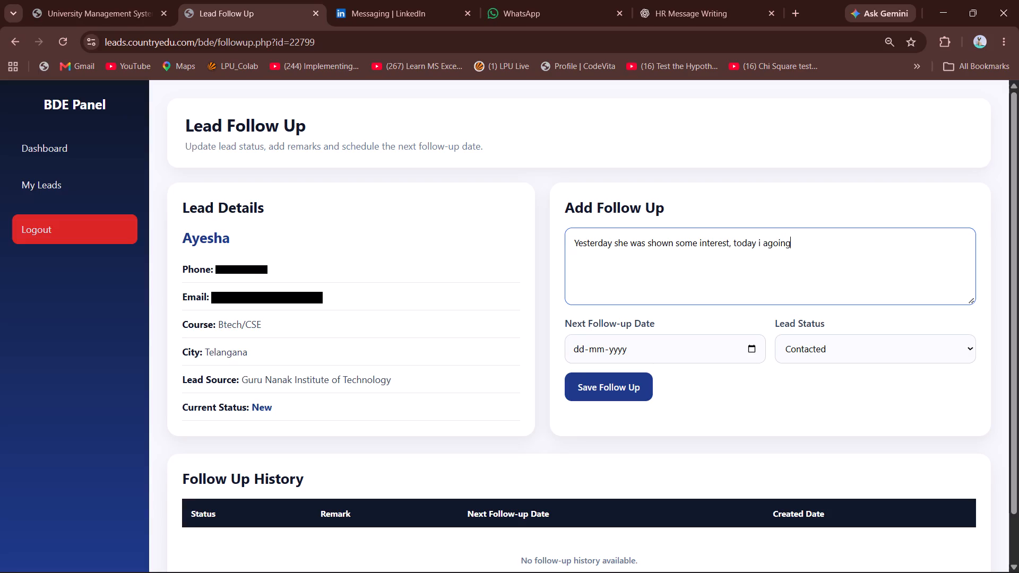
{"action": "key", "text": "BackSpace"}
{"action": "type", "text": "ain a"}
{"action": "key", "text": "BackSpace"}
{"action": "type", "text": "hae"}
{"action": "key", "text": "BackSpace"}
{"action": "key", "text": "BackSpace"}
{"action": "key", "text": "BackSpace"}
{"action": "type", "text": "kept a ,"}
{"action": "key", "text": "BackSpace"}
{"action": "type", "text": "messahe"}
{"action": "key", "text": "space"}
{"action": "key", "text": "BackSpace"}
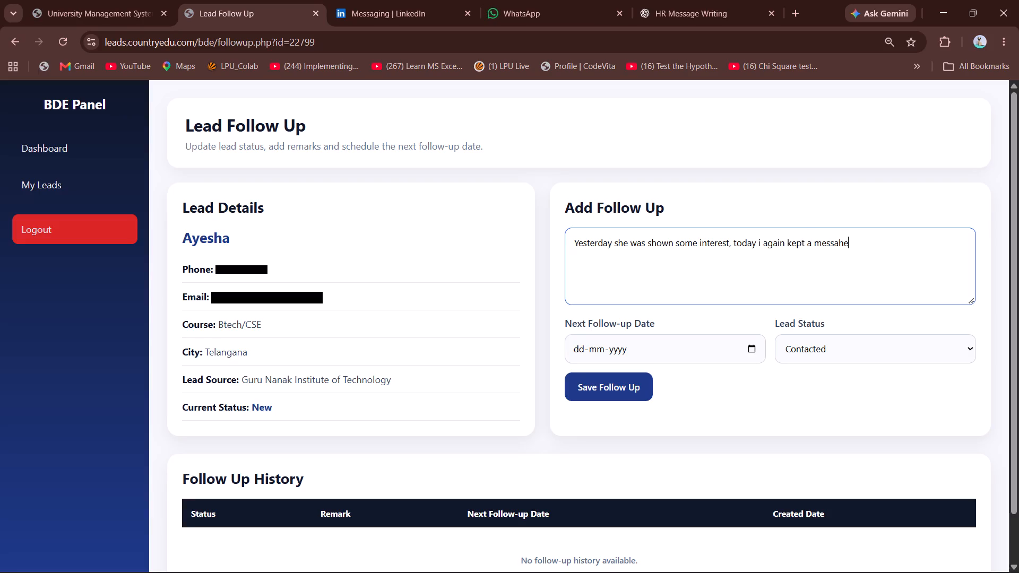
{"action": "key", "text": "BackSpace"}
{"action": "key", "text": "BackSpace"}
{"action": "key", "text": "BackSpace"}
{"action": "type", "text": "age to"}
{"action": "key", "text": "space"}
Continue the remark with "her she said she is not ablr to join the workshop".
{"action": "type", "text": "her she si"}
{"action": "key", "text": "BackSpace"}
{"action": "type", "text": "aid"}
{"action": "key", "text": "space"}
{"action": "type", "text": "she"}
{"action": "key", "text": "space"}
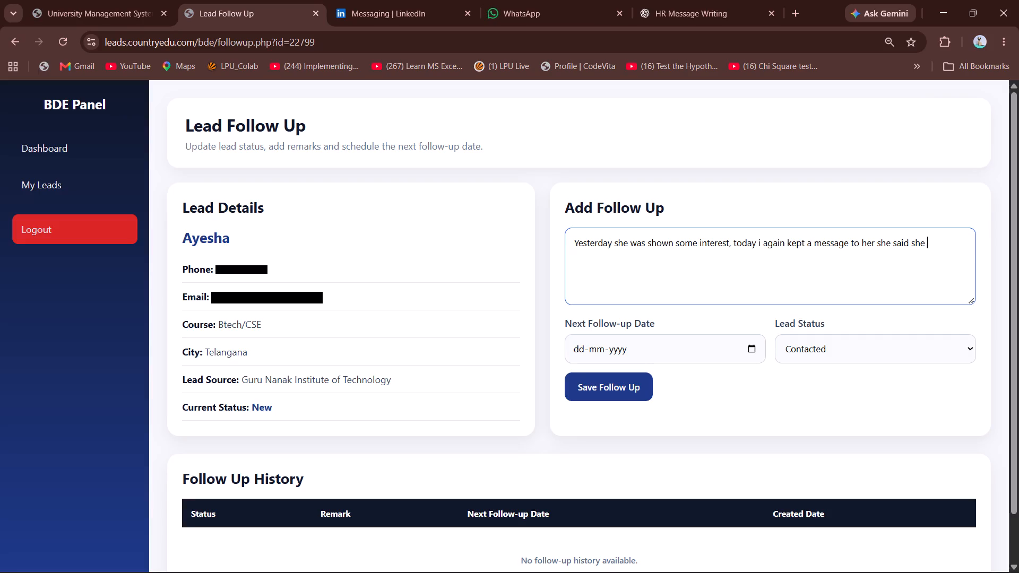
{"action": "type", "text": "is"}
{"action": "key", "text": "space"}
{"action": "type", "text": "not"}
{"action": "key", "text": "space"}
{"action": "type", "text": "ablr j"}
{"action": "key", "text": "BackSpace"}
{"action": "type", "text": "to join the workshi"}
{"action": "key", "text": "BackSpace"}
{"action": "type", "text": "op"}
{"action": "key", "text": "space"}
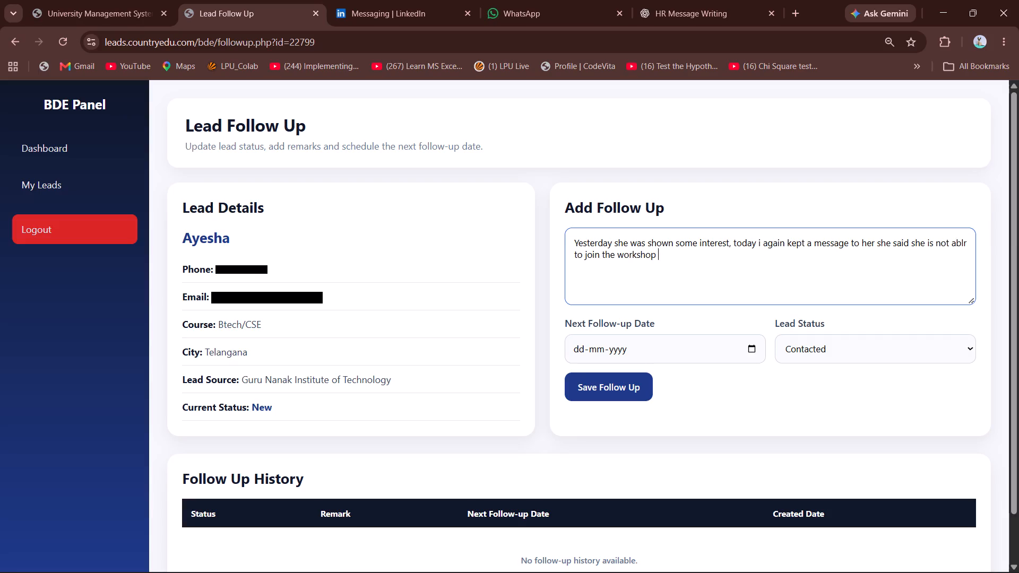
{"action": "key", "text": "BackSpace"}
{"action": "type", "text": ". o"}
{"action": "key", "text": "BackSpace"}
{"action": "key", "text": "BackSpace"}
{"action": "key", "text": "BackSpace"}
Add ", i asked for a reason" to the remark after the workshop statement.
{"action": "type", "text": ", i aksd"}
{"action": "key", "text": "BackSpace"}
{"action": "key", "text": "BackSpace"}
{"action": "key", "text": "BackSpace"}
{"action": "type", "text": "sked for a reao"}
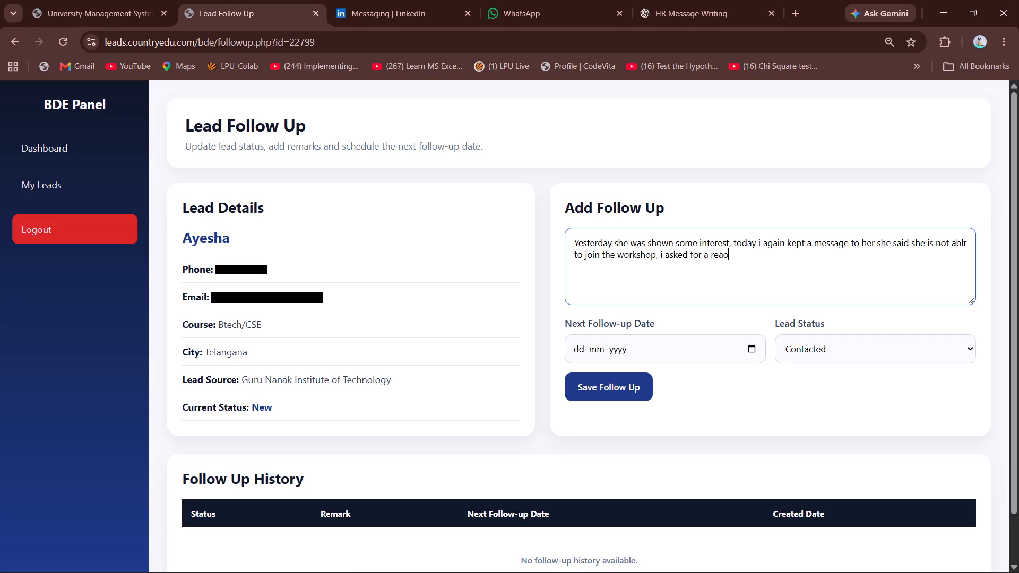
{"action": "key", "text": "BackSpace"}
{"action": "key", "text": "s"}
{"action": "type", "text": "on"}
{"action": "key", "text": "space"}
{"action": "key", "text": "n"}
{"action": "key", "text": "BackSpace"}
{"action": "key", "text": "BackSpace"}
{"action": "key", "text": "space"}
{"action": "type", "text": "th"}
{"action": "key", "text": "BackSpace"}
{"action": "key", "text": "BackSpace"}
Finish the remark with "but no reply from her.".
{"action": "type", "text": "bu"}
{"action": "key", "text": "space"}
{"action": "key", "text": "BackSpace"}
{"action": "type", "text": "t j"}
{"action": "key", "text": "BackSpace"}
{"action": "type", "text": "no reply from her"}
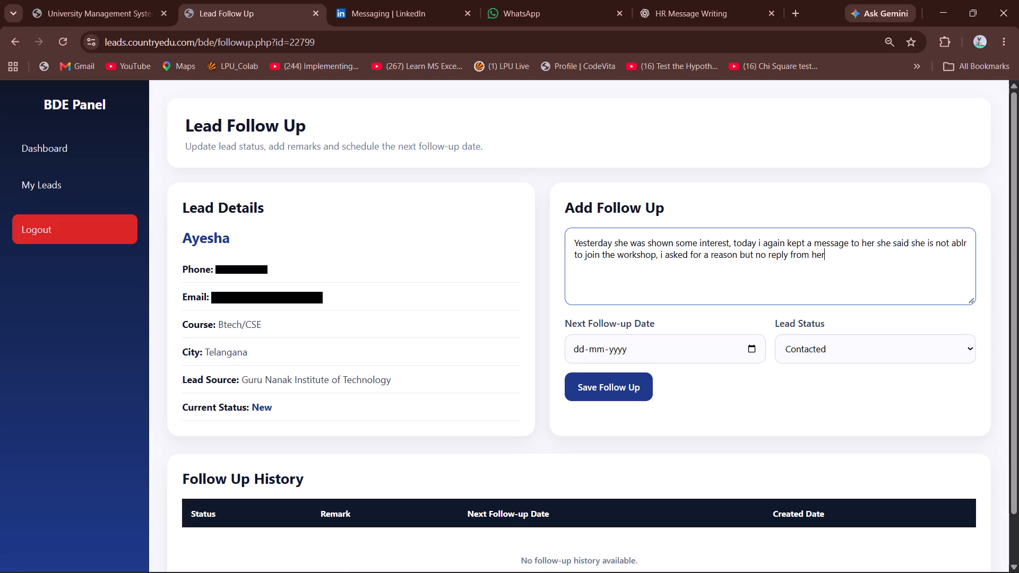
{"action": "key", "text": "period"}
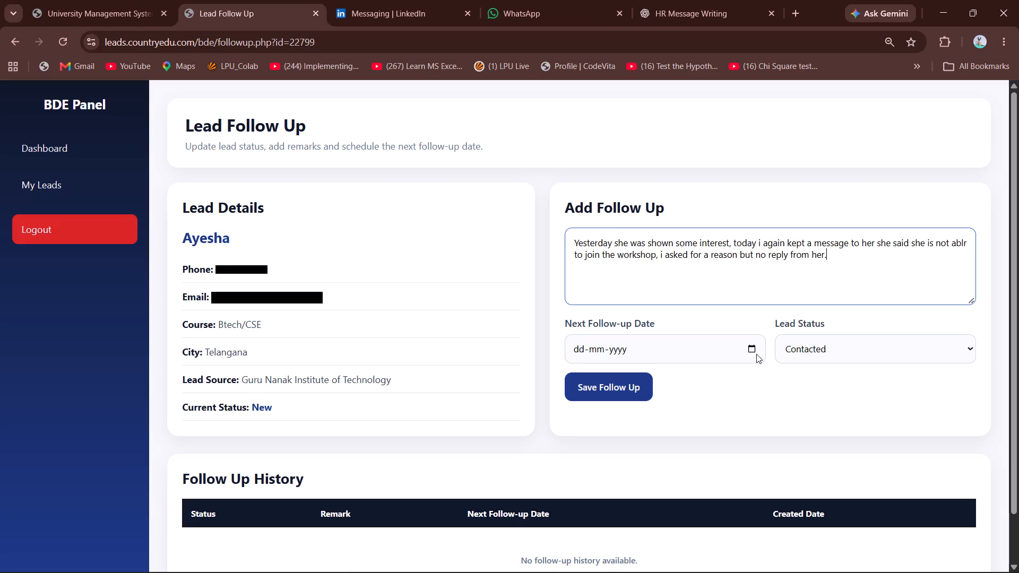
Set the next follow-up date to today, 04-11-2026, and the lead status to Follow Up Again, and save the follow-up.
{"action": "left_click", "coordinate": [752, 350]}
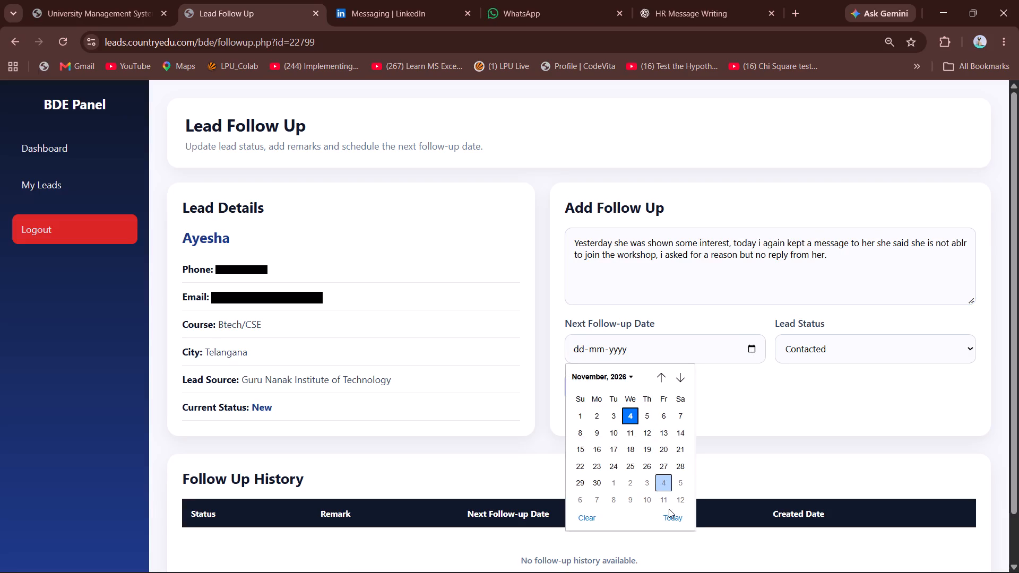
{"action": "left_click", "coordinate": [668, 523]}
{"action": "left_click", "coordinate": [836, 355]}
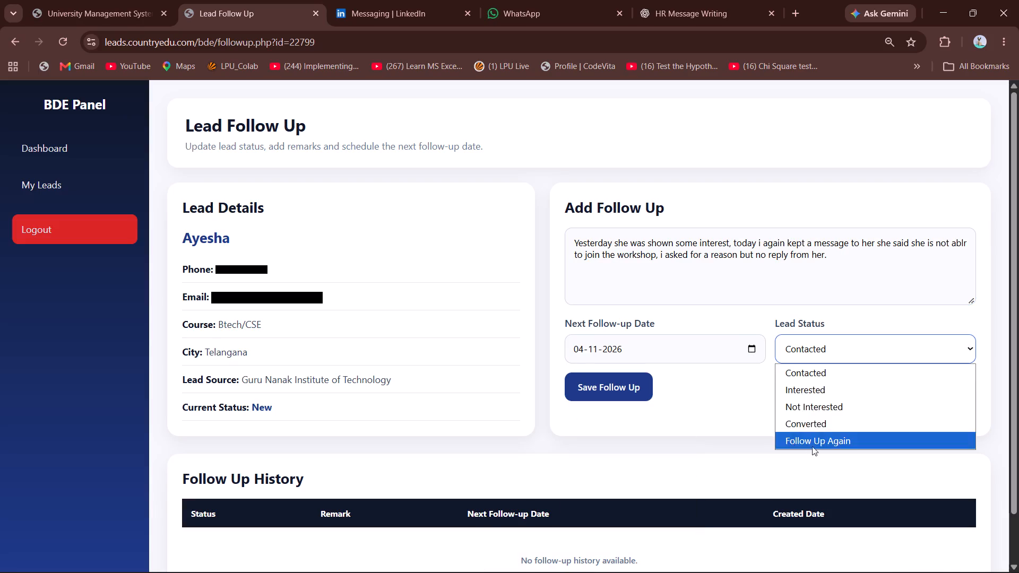
{"action": "left_click", "coordinate": [827, 437]}
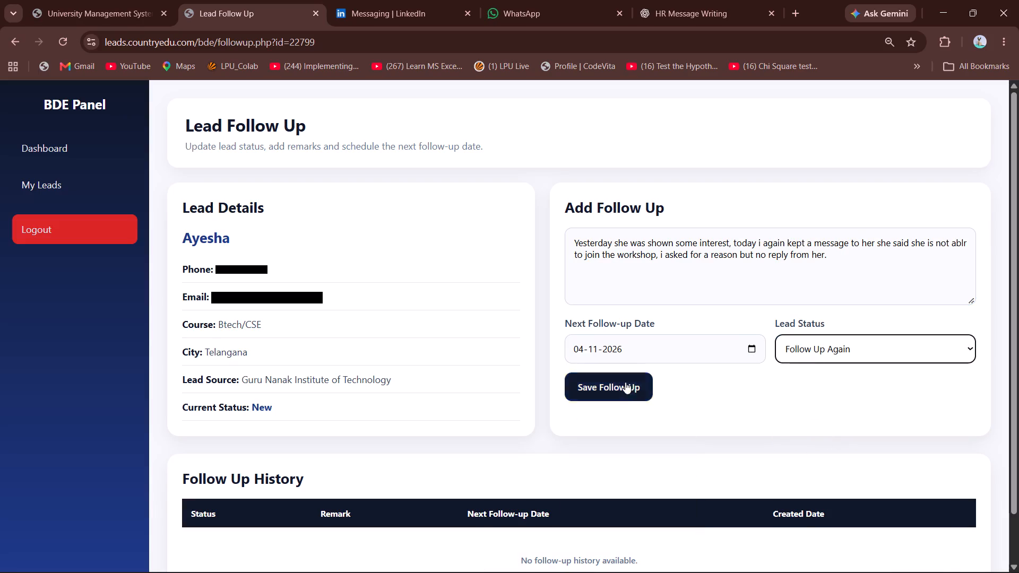
{"action": "left_click", "coordinate": [624, 382]}
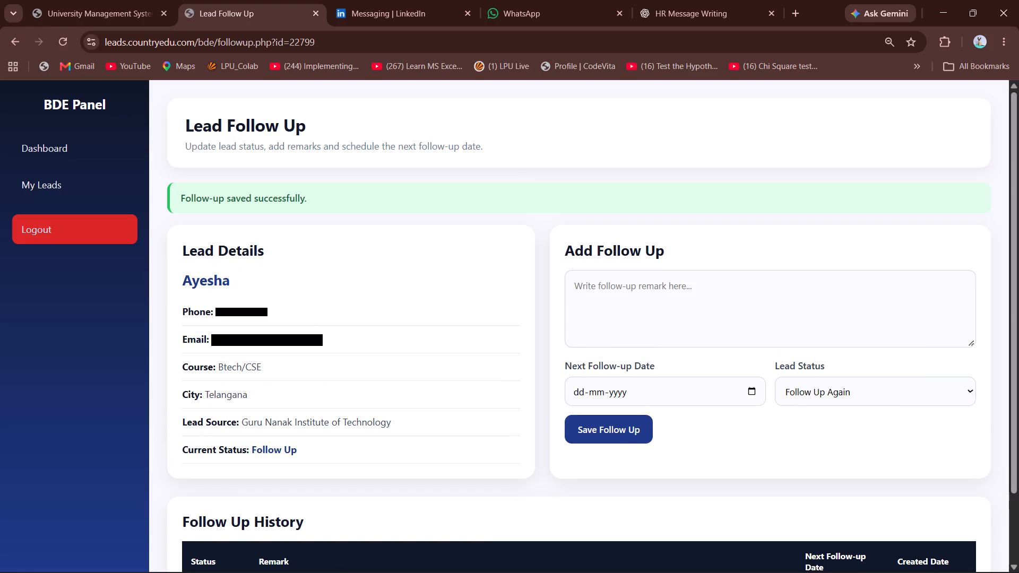
Return to the My Assigned Leads page.
{"action": "left_click", "coordinate": [86, 171]}
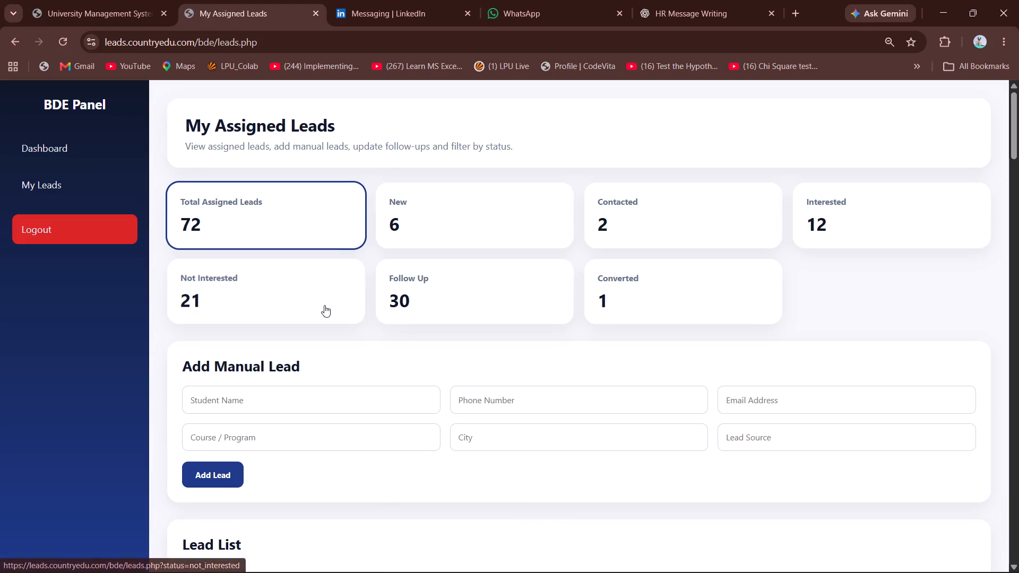